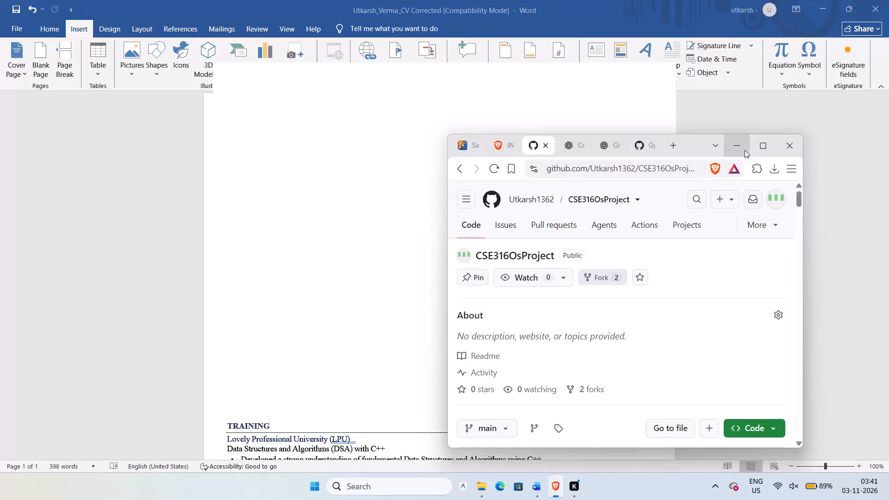
Copy the URL of the CSE316OsProject repository page.
triple_click(593, 172)
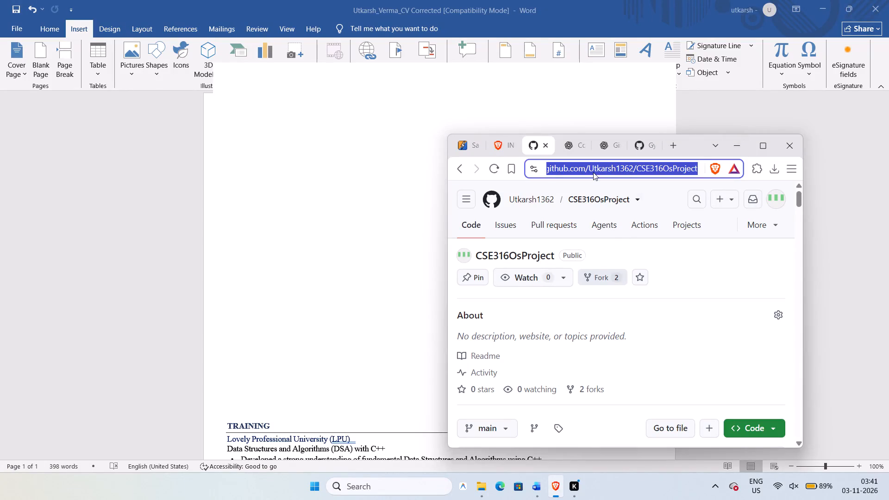
key("ctrl+c")
In the Word CV, add a "|" separator after "Js" on the FSROT project line and insert a "Github" hyperlink to the copied URL.
left_click(97, 187)
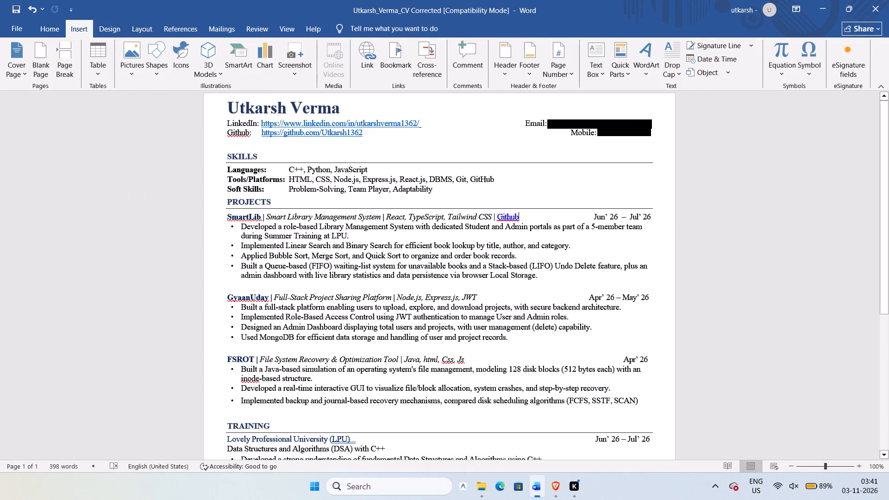
scroll(448, 366, "down", 1)
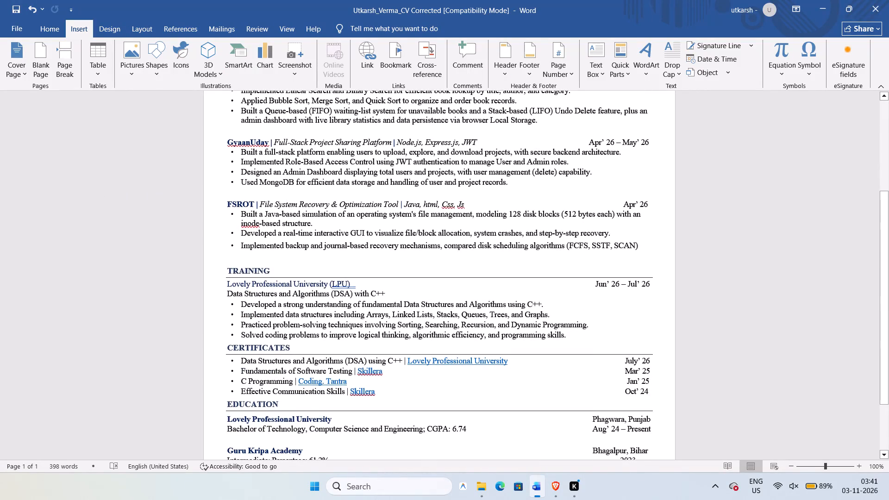
left_click(471, 204)
left_click(464, 206)
key("space")
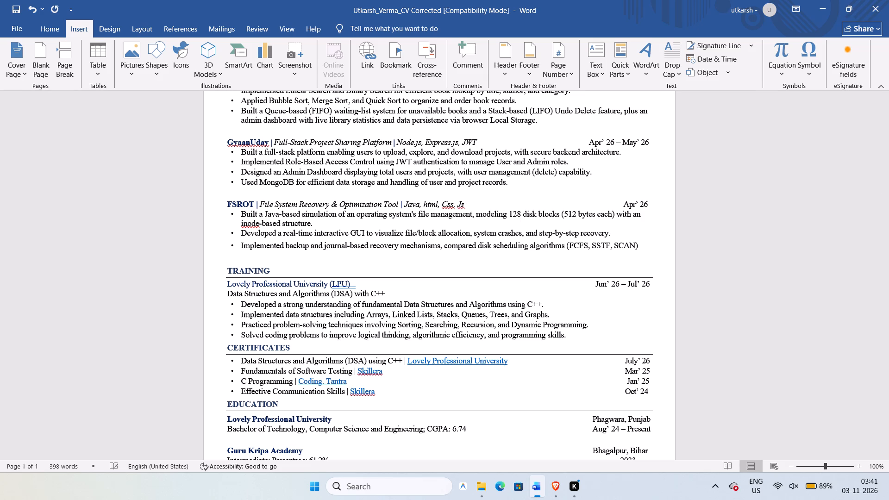
key("shift+bar")
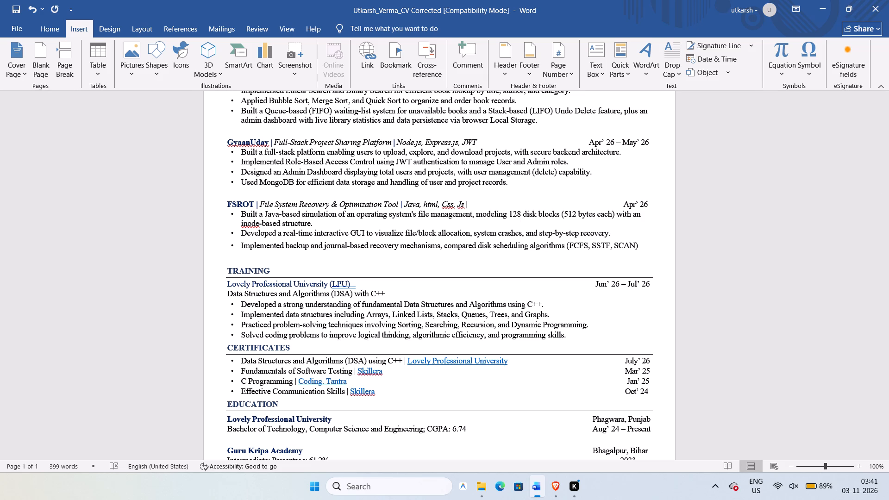
key("space")
left_click(374, 60)
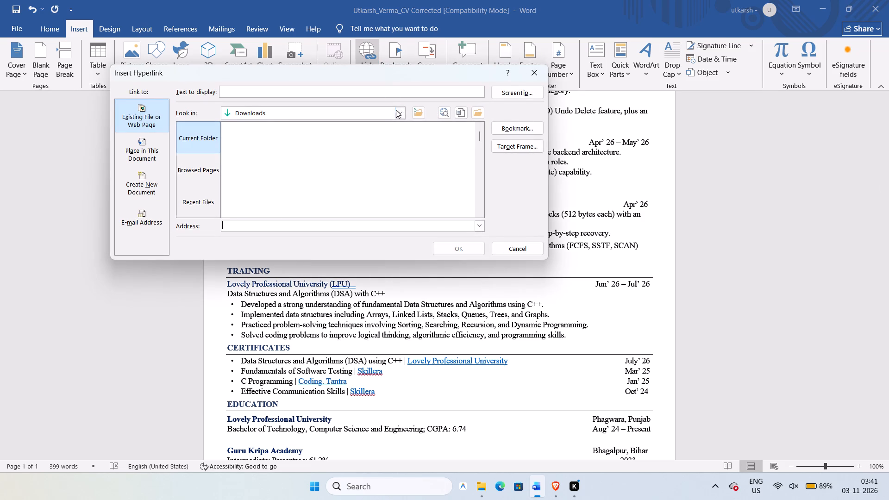
left_click(269, 93)
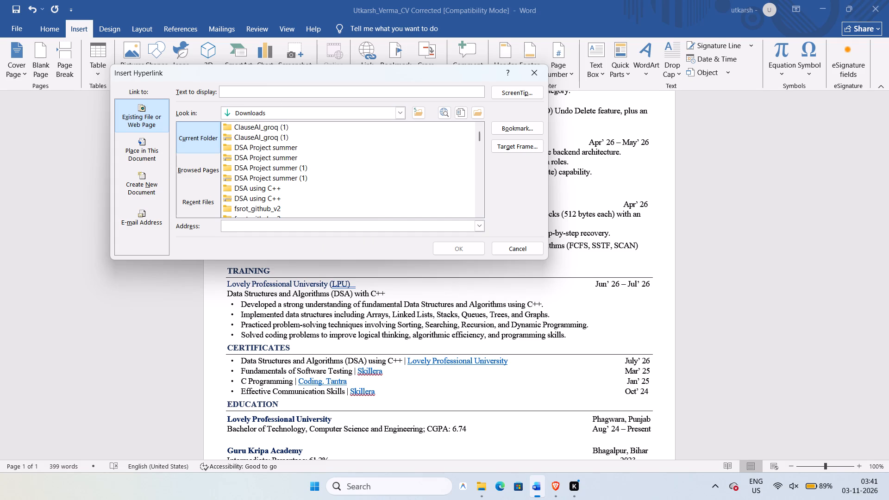
type("ithub")
left_click(262, 222)
key("ctrl+v")
left_click(447, 249)
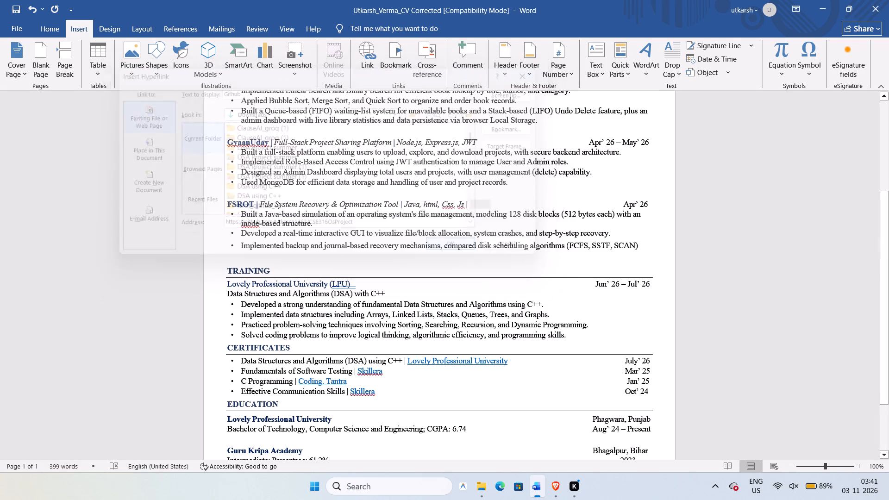
Remove the italic formatting from the Github link on the FSROT project line.
scroll(551, 268, "up", 1)
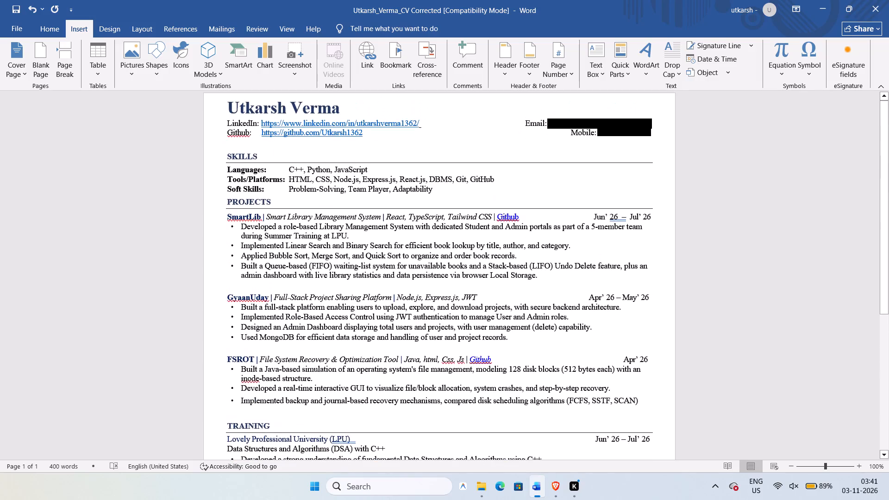
double_click(480, 360)
left_click(501, 344)
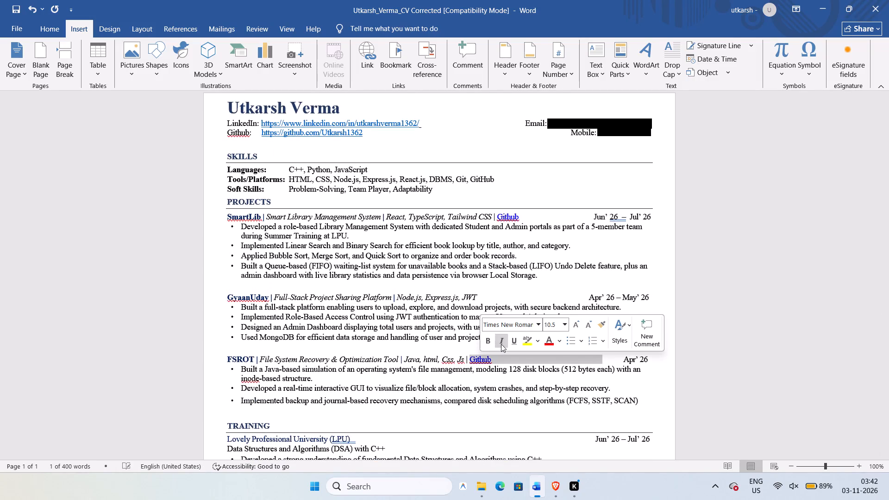
left_click(740, 383)
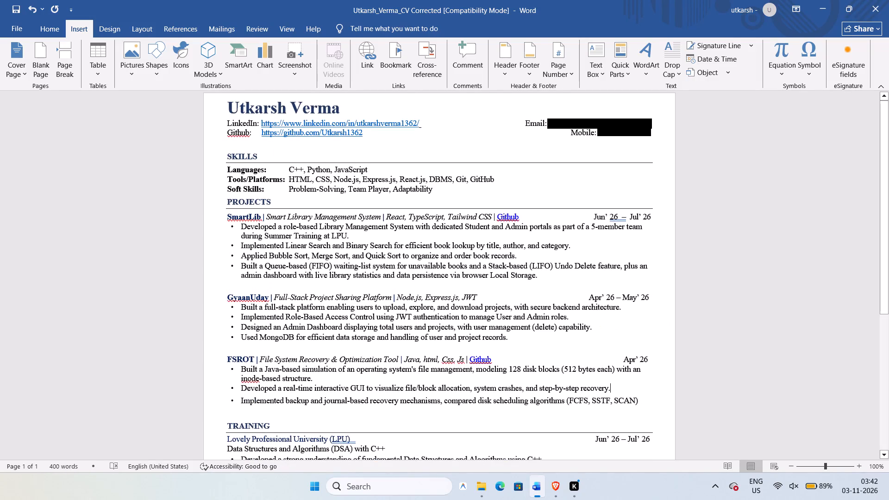
Add a "|" separator after "JWT" on the GyaanUday project line.
scroll(588, 340, "down", 1)
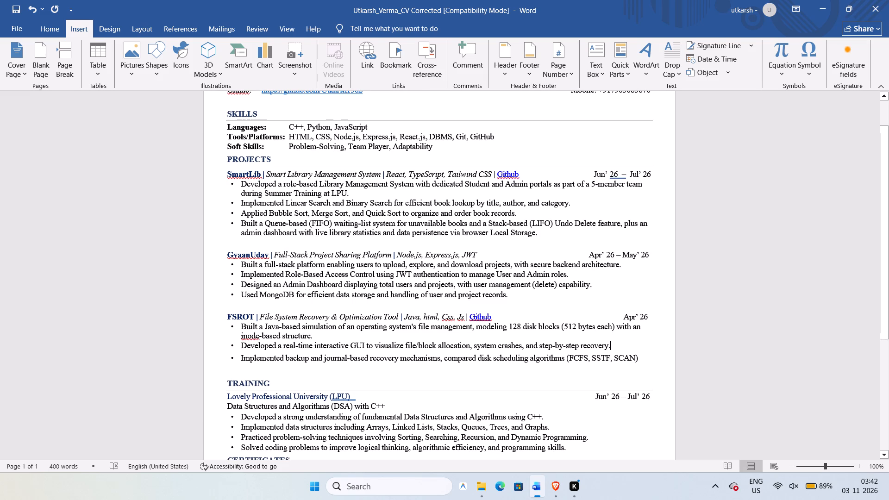
left_click(480, 256)
key("space")
type("|")
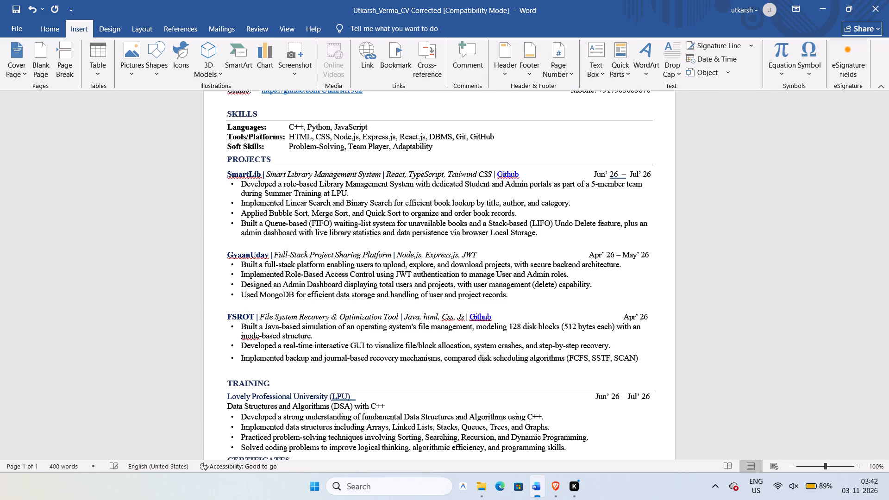
key("space")
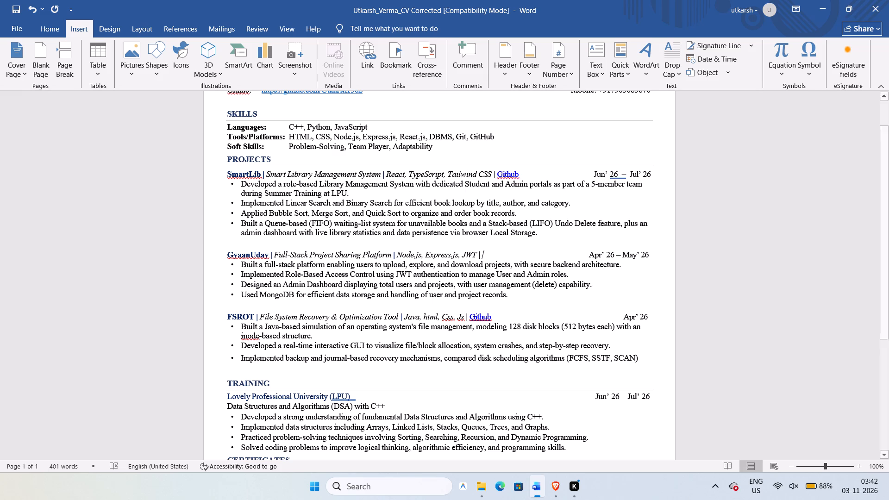
Switch to the Brave browser, maximise it, and open the GyaanUday repository on GitHub.
left_click(559, 485)
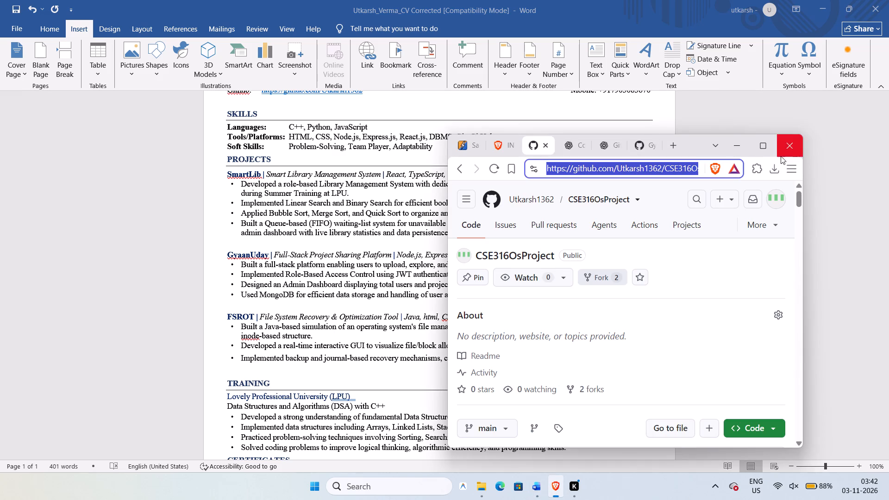
left_click(760, 150)
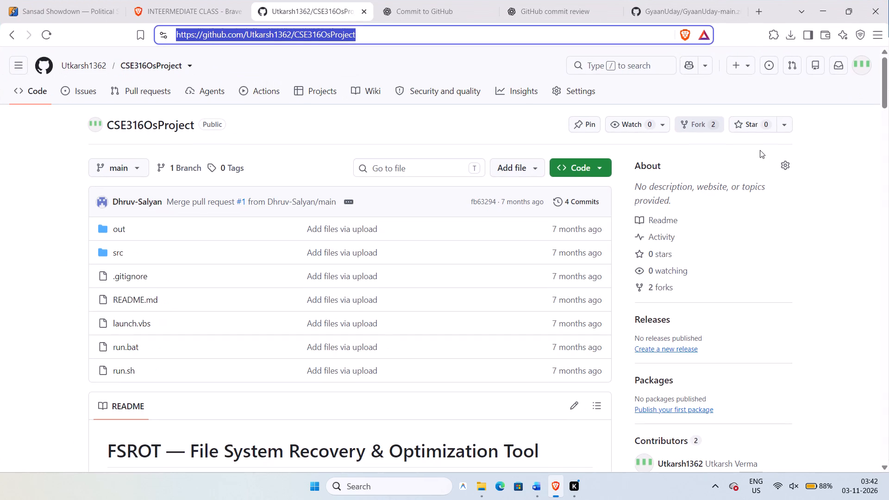
left_click(194, 70)
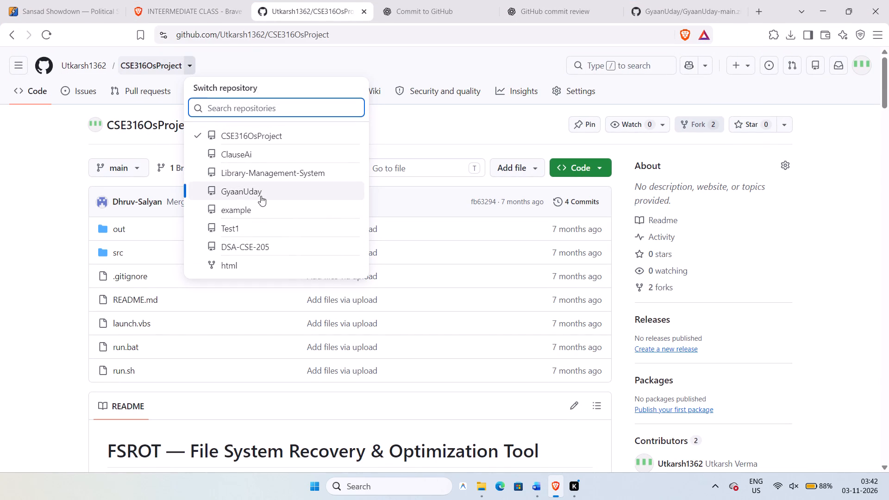
left_click(258, 195)
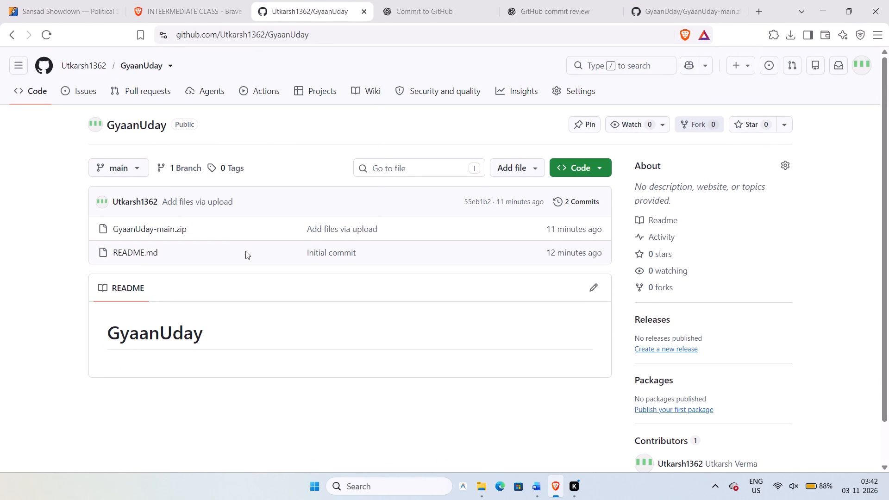
Open GyaanUday-main.zip in the repository and examine its code and blame views.
left_click(138, 234)
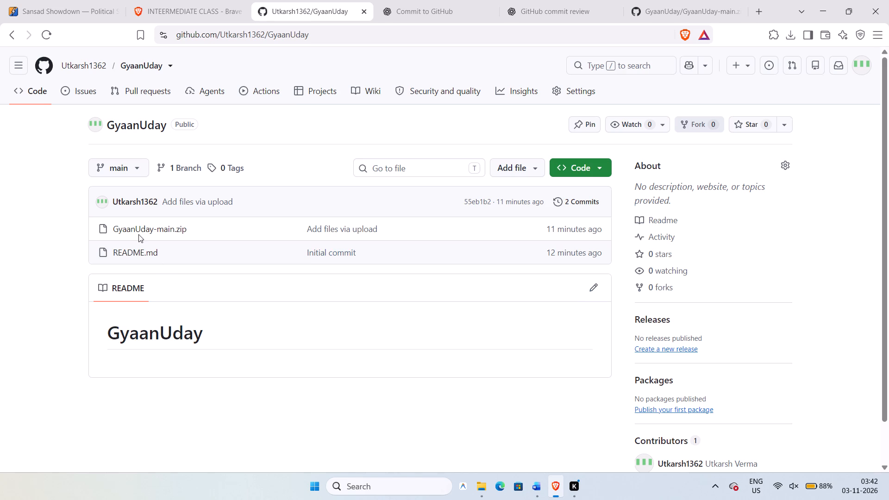
left_click(138, 234)
double_click(137, 230)
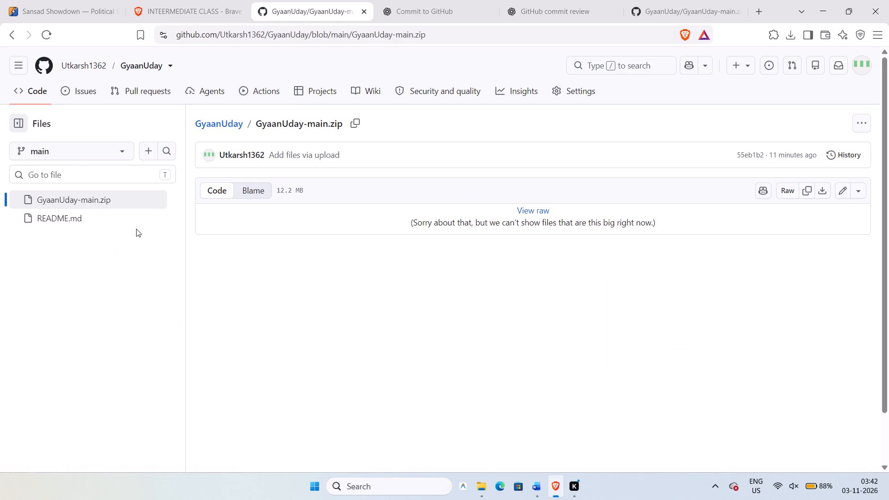
left_click(267, 189)
left_click(222, 191)
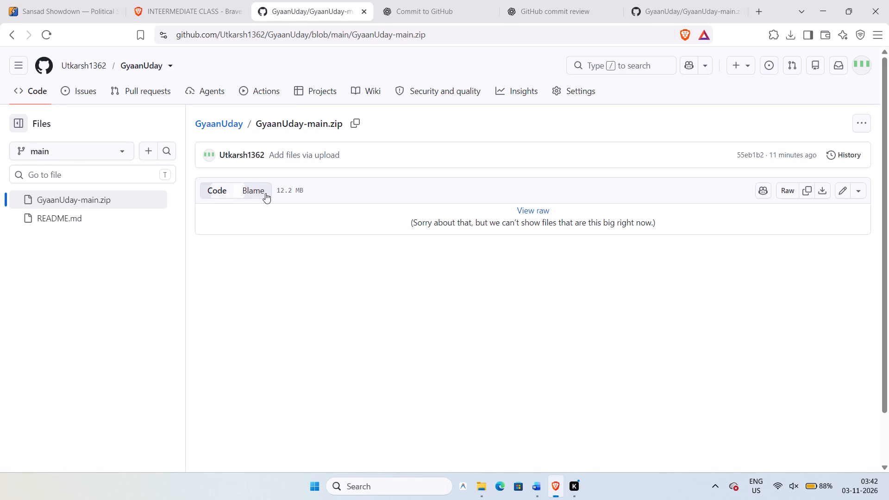
left_click(279, 193)
left_click(256, 187)
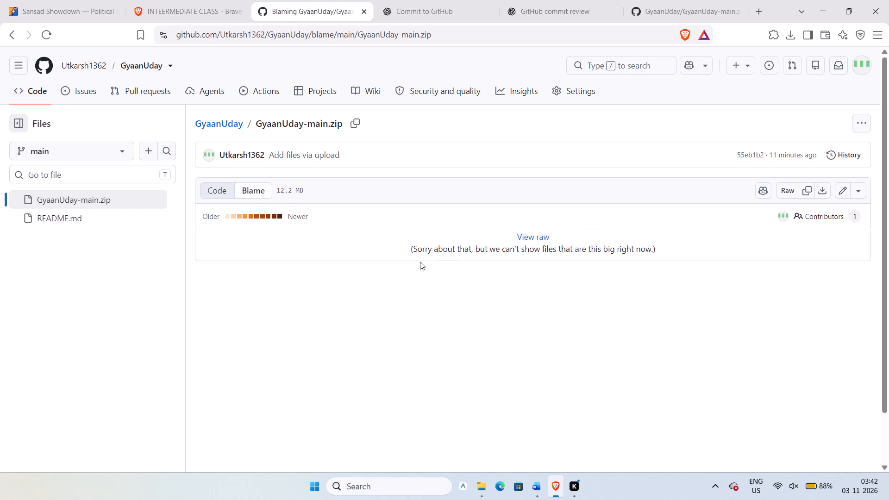
right_click(67, 203)
left_click(45, 199)
Delete GyaanUday-main.zip from the repository and commit the deletion directly to the main branch.
left_click(857, 119)
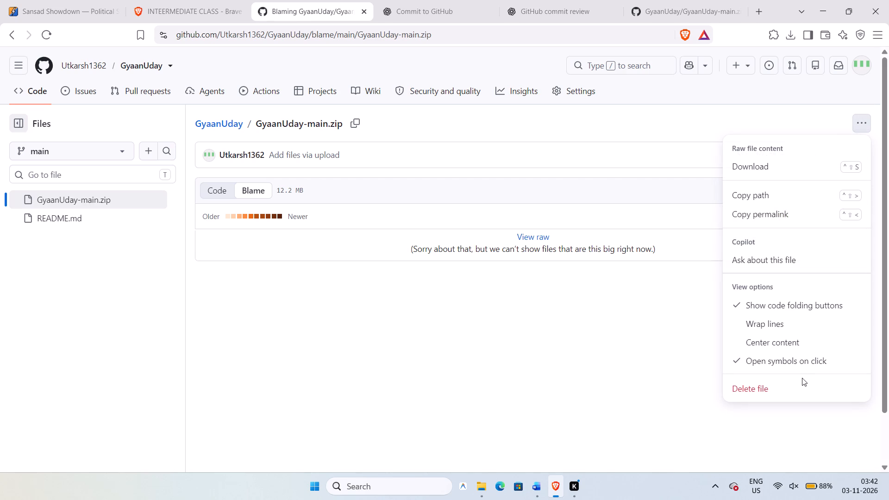
left_click(768, 386)
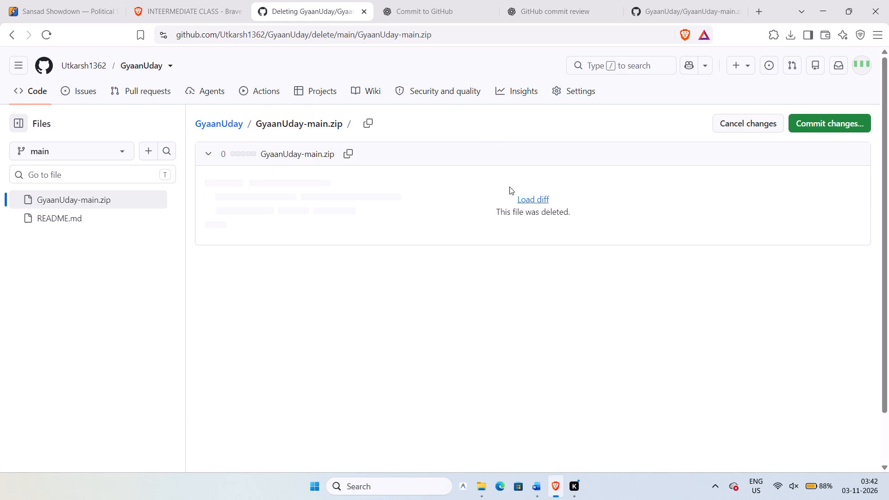
left_click(811, 117)
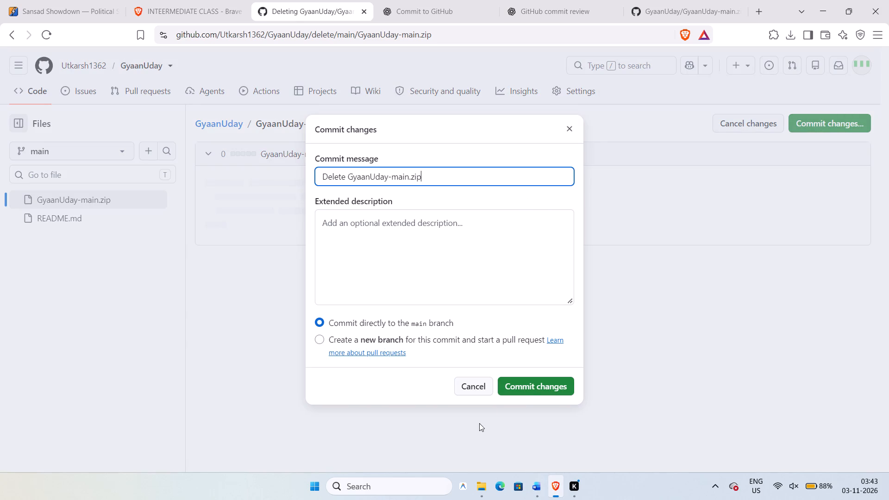
left_click(528, 390)
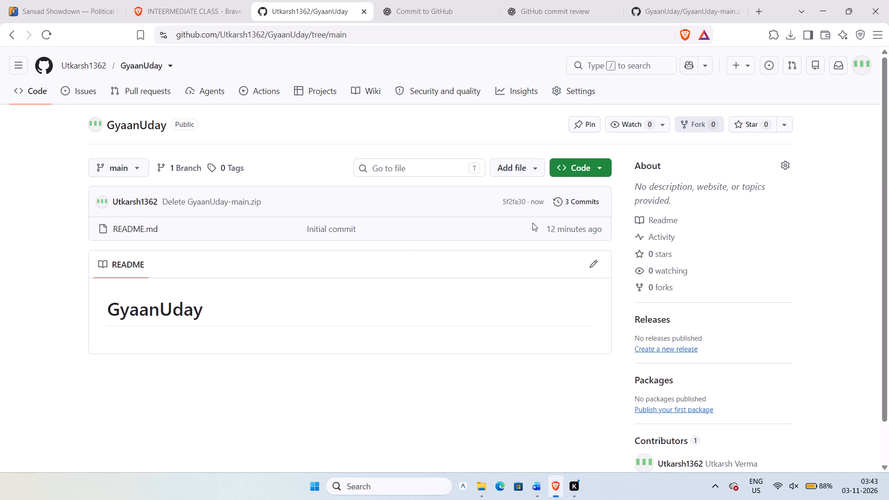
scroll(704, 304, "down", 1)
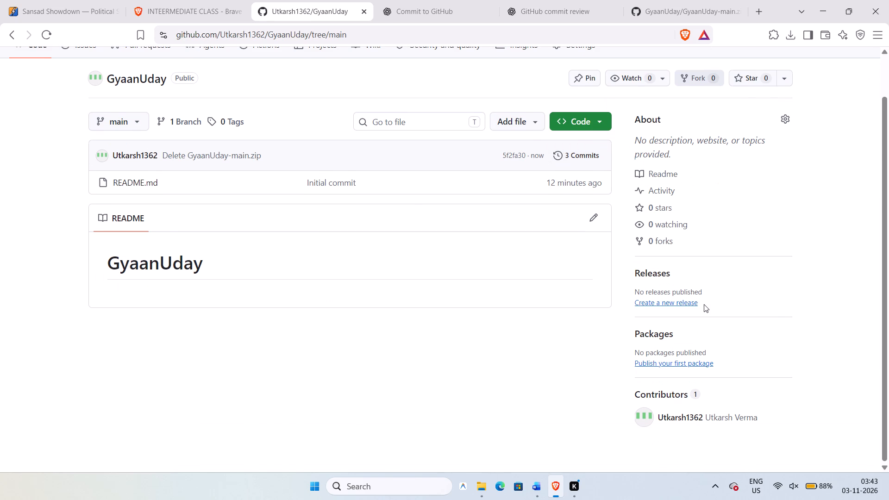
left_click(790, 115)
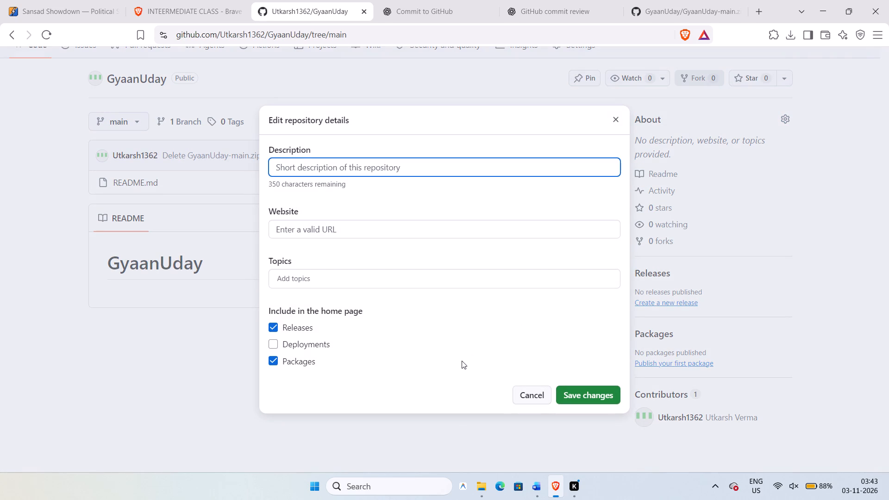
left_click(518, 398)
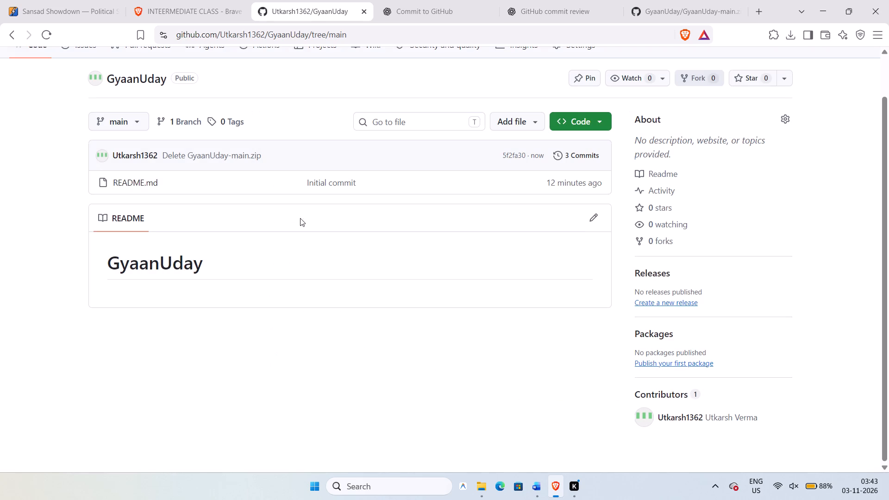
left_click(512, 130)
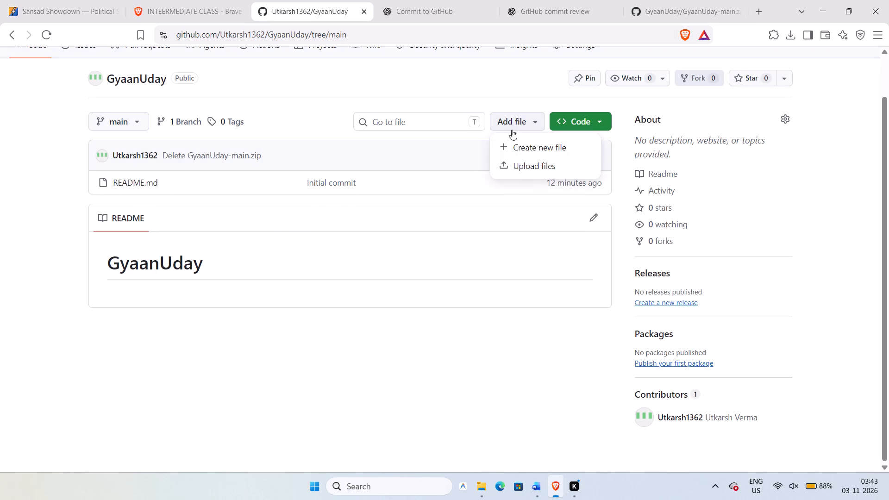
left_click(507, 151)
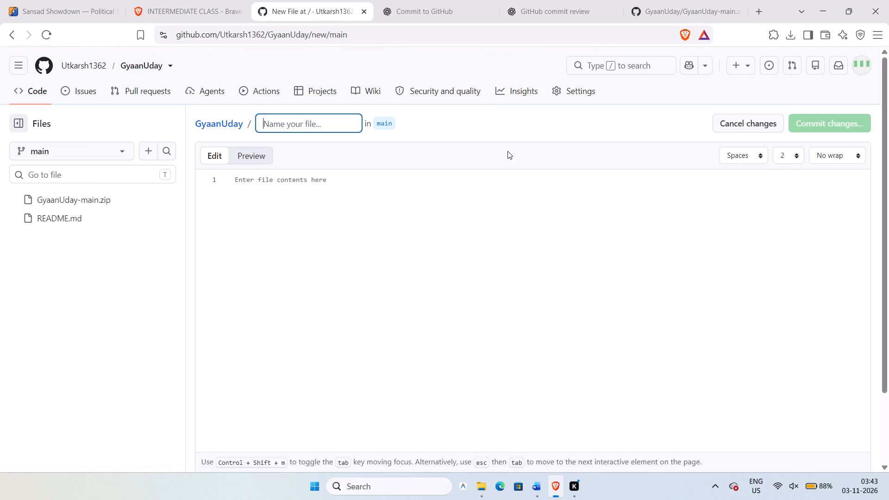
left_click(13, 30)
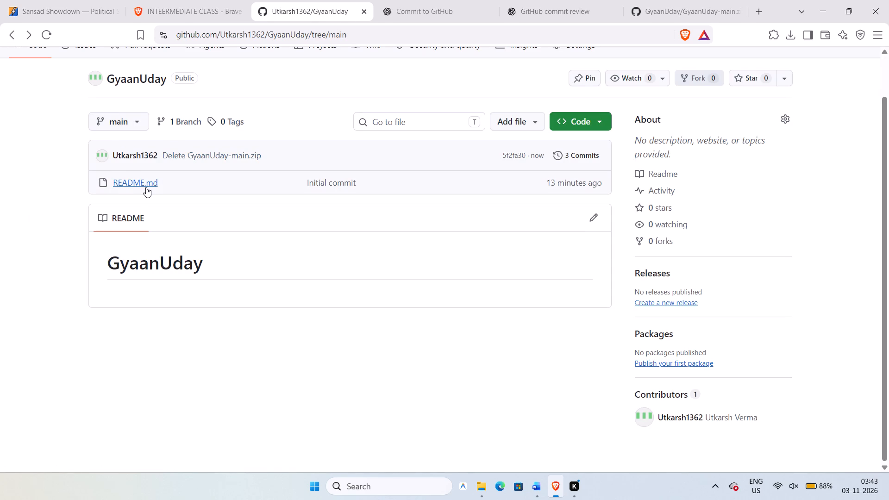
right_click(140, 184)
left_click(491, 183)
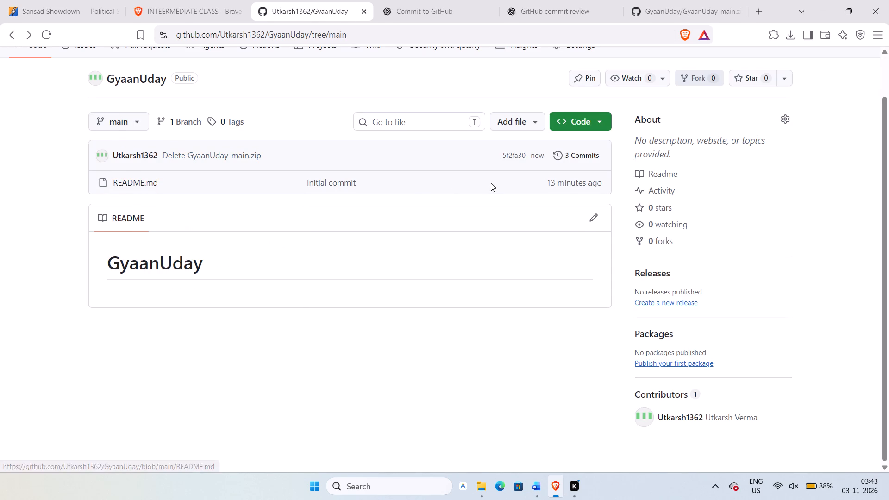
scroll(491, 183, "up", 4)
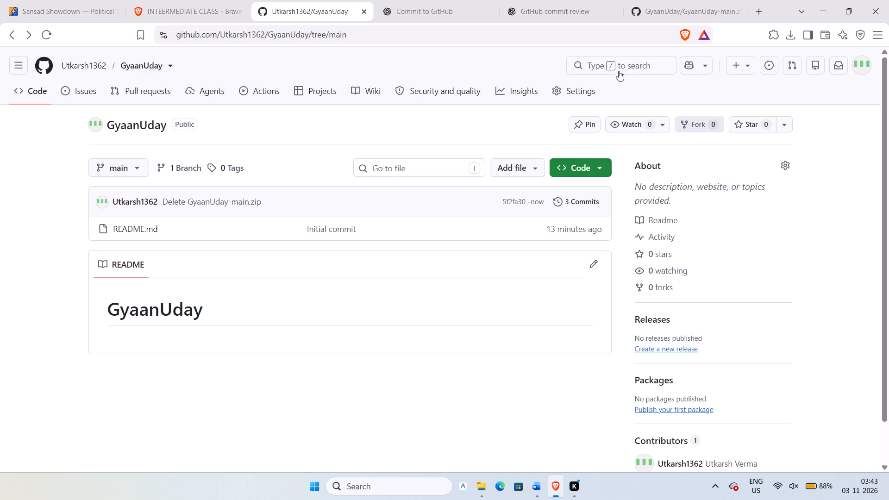
Switch to Word and replace "(LPU)" after "Lovely Professional University" in the Training section with a "|" separator and a trailing space.
left_click(544, 491)
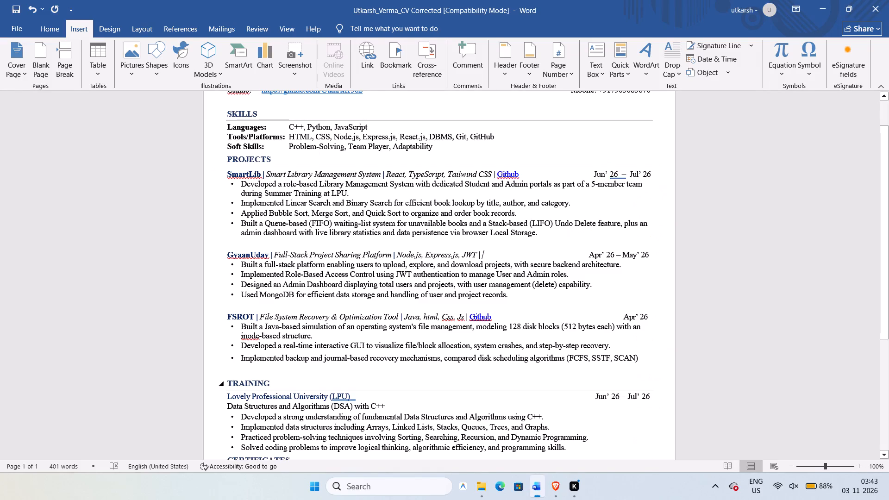
scroll(460, 353, "down", 1)
scroll(535, 275, "up", 1)
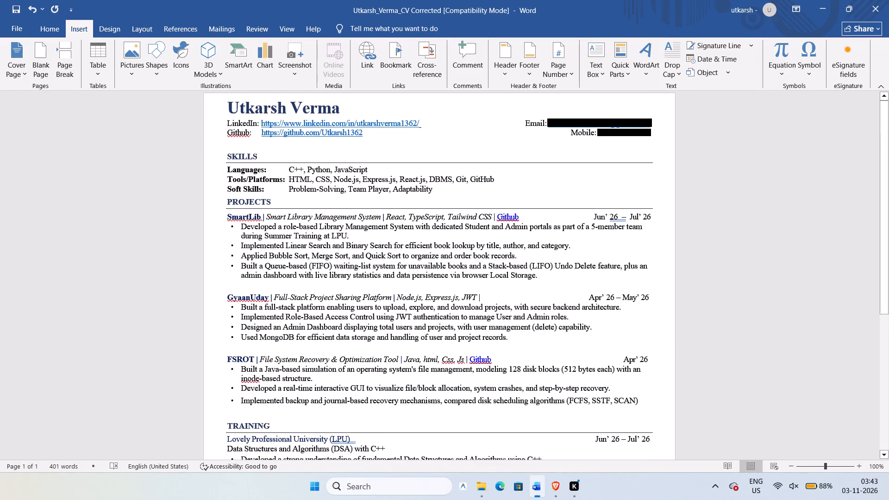
scroll(535, 275, "down", 2)
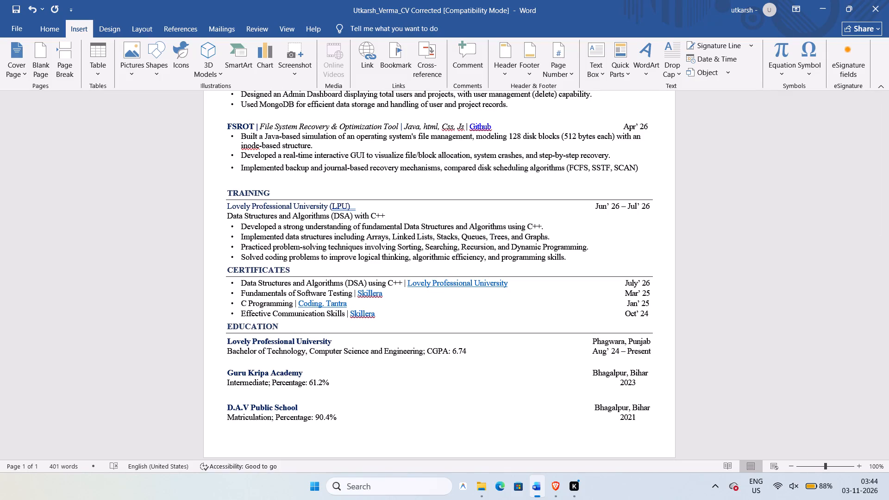
scroll(525, 332, "up", 3)
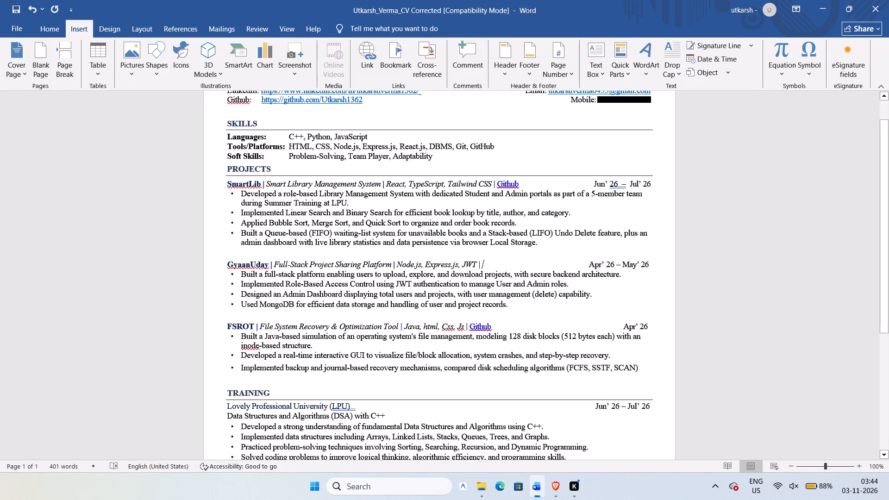
scroll(566, 317, "down", 1)
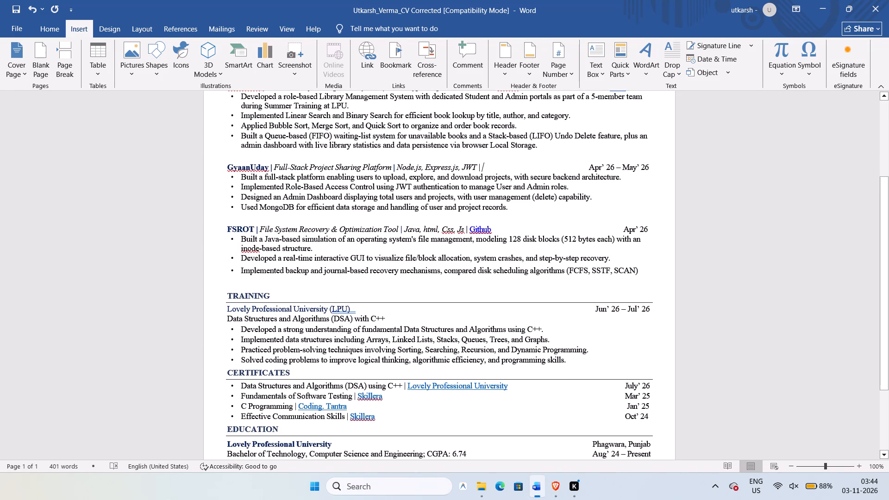
left_click(353, 309)
key("BackSpace")
key("BackSpace")
key("BackSpace")
key("BackSpace")
key("BackSpace")
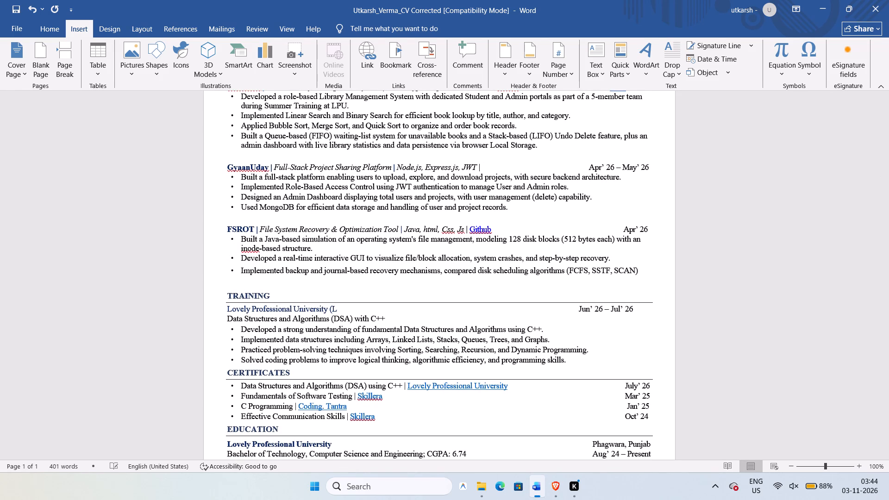
key("BackSpace")
key("BackSpace")
key("BackSpace")
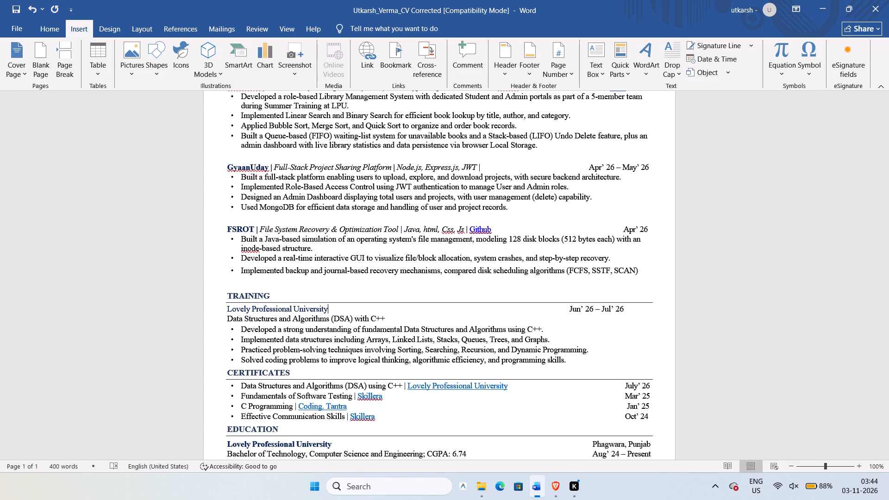
key("space")
key("shift+bar")
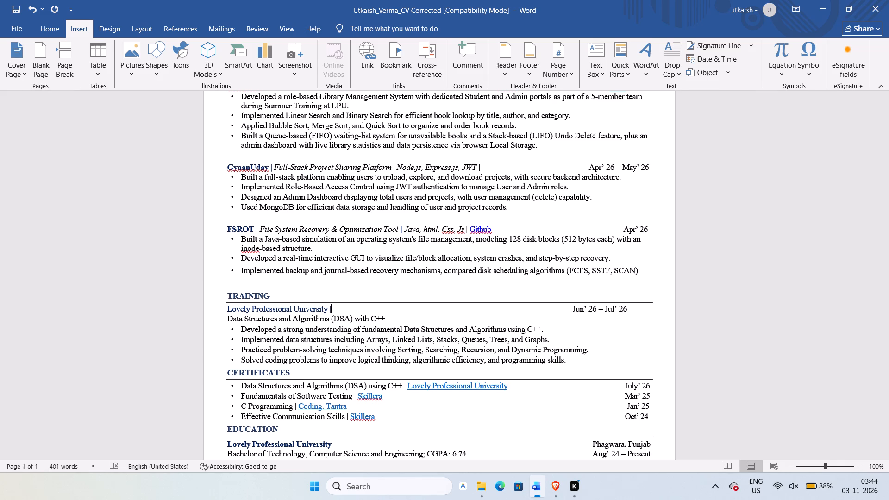
key("space")
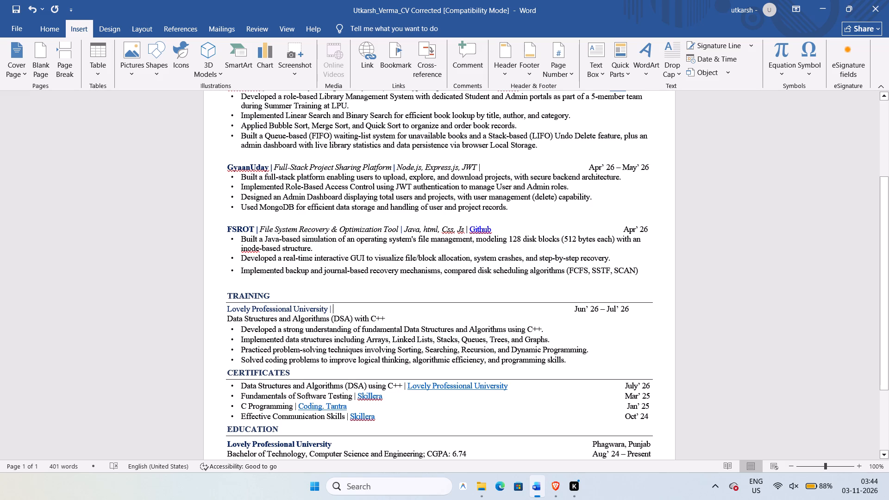
Open the linked DSA using C++ certificate from the Certificates section and copy its Google Drive address.
left_click(447, 387, "ctrl")
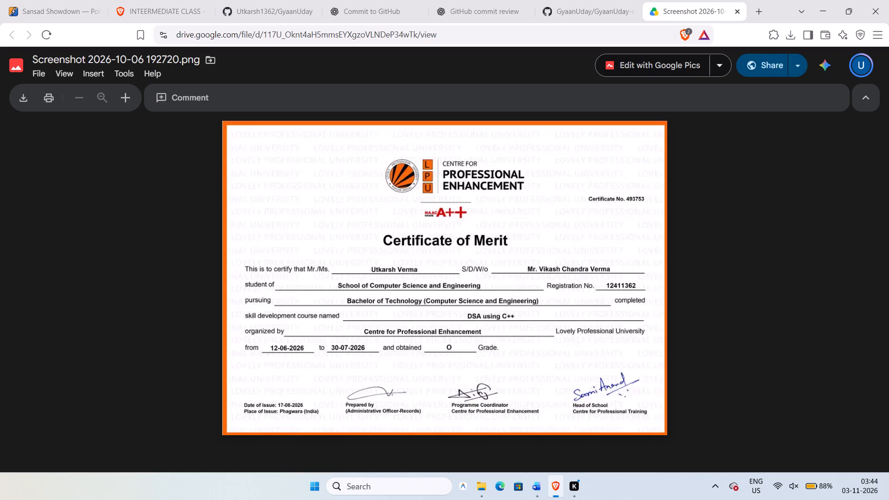
triple_click(464, 37)
left_click(464, 37)
left_click(464, 37)
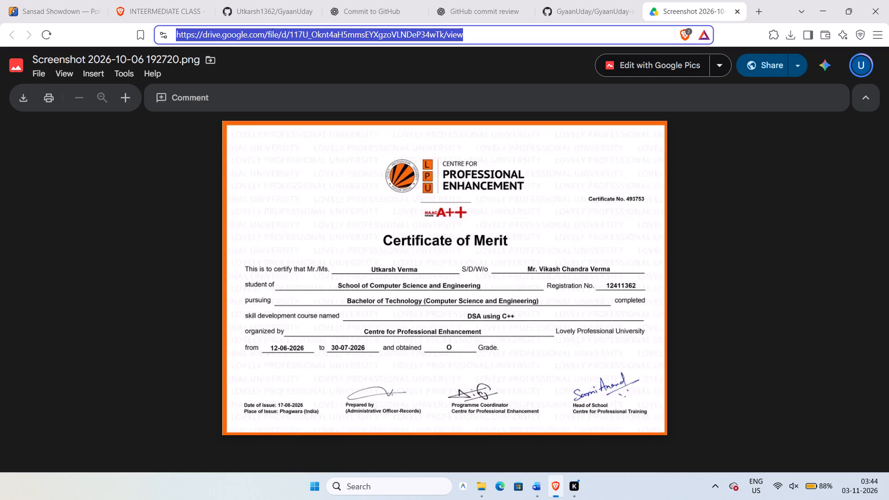
key("ctrl+c")
left_click(577, 168)
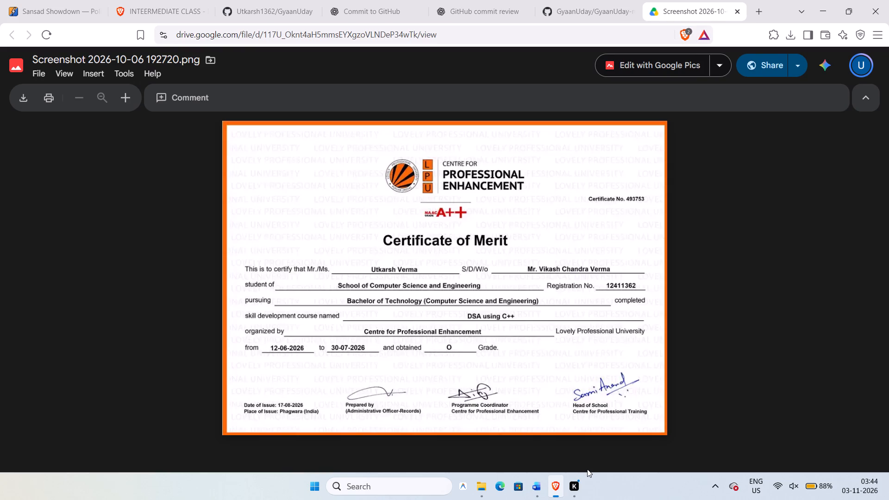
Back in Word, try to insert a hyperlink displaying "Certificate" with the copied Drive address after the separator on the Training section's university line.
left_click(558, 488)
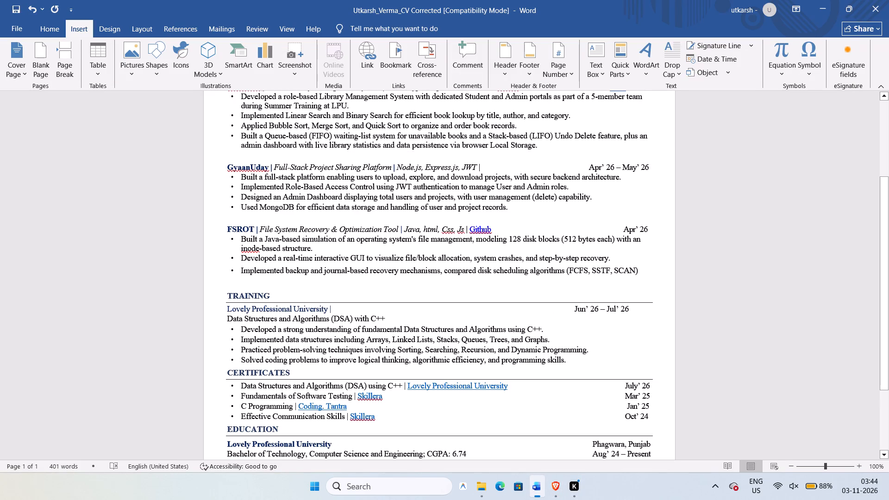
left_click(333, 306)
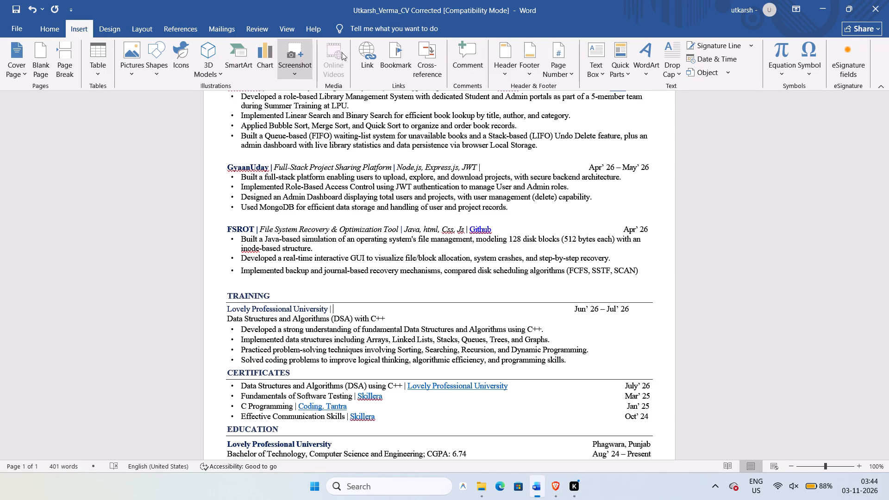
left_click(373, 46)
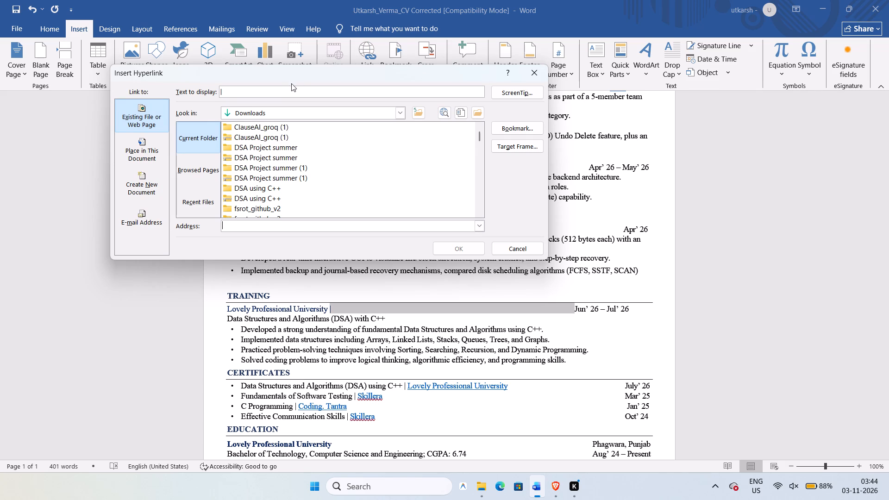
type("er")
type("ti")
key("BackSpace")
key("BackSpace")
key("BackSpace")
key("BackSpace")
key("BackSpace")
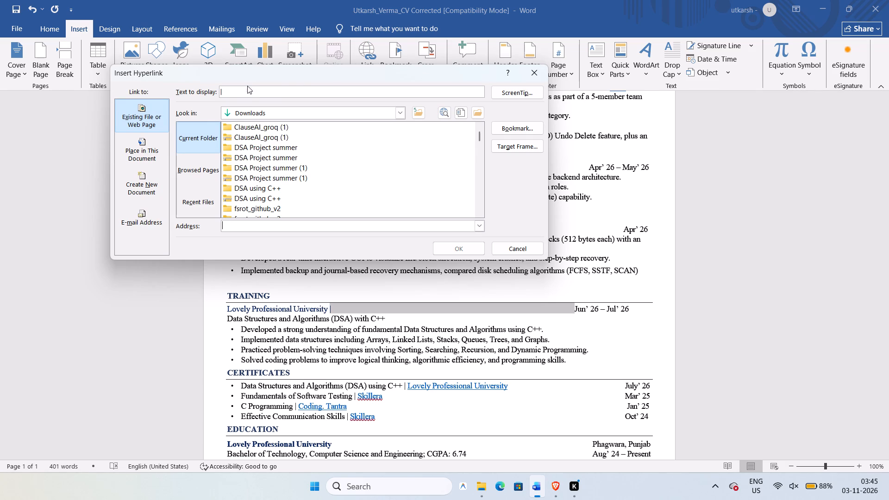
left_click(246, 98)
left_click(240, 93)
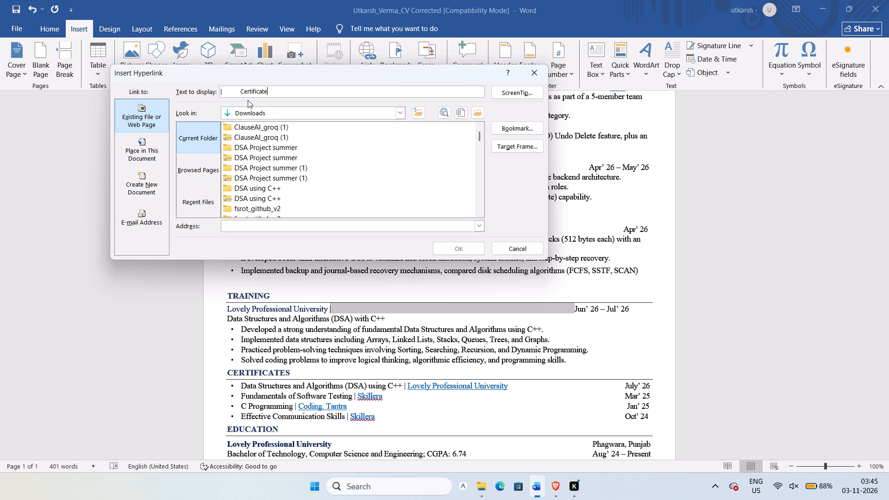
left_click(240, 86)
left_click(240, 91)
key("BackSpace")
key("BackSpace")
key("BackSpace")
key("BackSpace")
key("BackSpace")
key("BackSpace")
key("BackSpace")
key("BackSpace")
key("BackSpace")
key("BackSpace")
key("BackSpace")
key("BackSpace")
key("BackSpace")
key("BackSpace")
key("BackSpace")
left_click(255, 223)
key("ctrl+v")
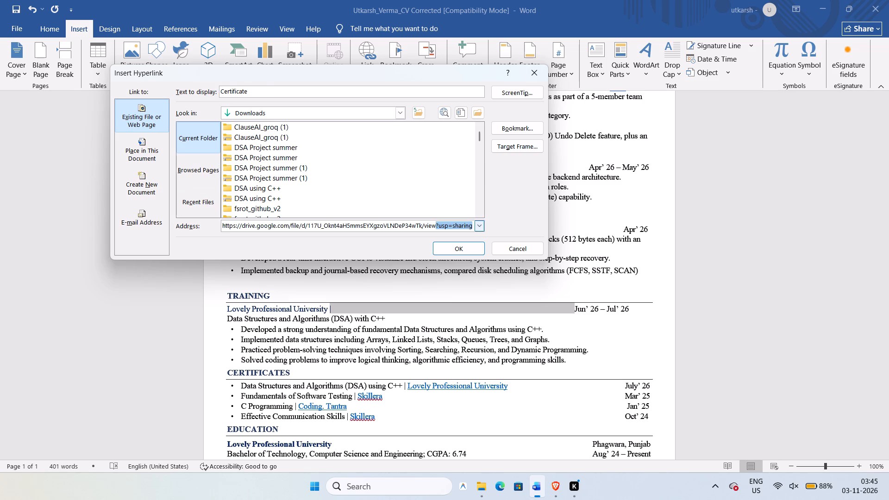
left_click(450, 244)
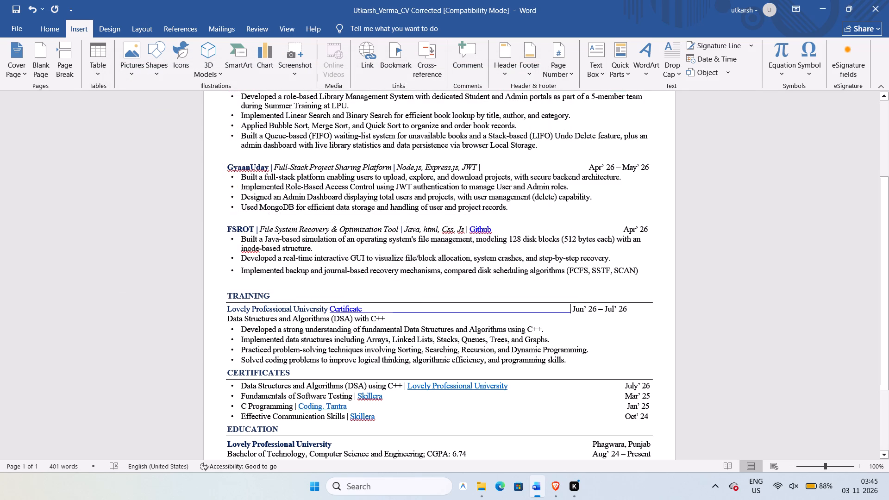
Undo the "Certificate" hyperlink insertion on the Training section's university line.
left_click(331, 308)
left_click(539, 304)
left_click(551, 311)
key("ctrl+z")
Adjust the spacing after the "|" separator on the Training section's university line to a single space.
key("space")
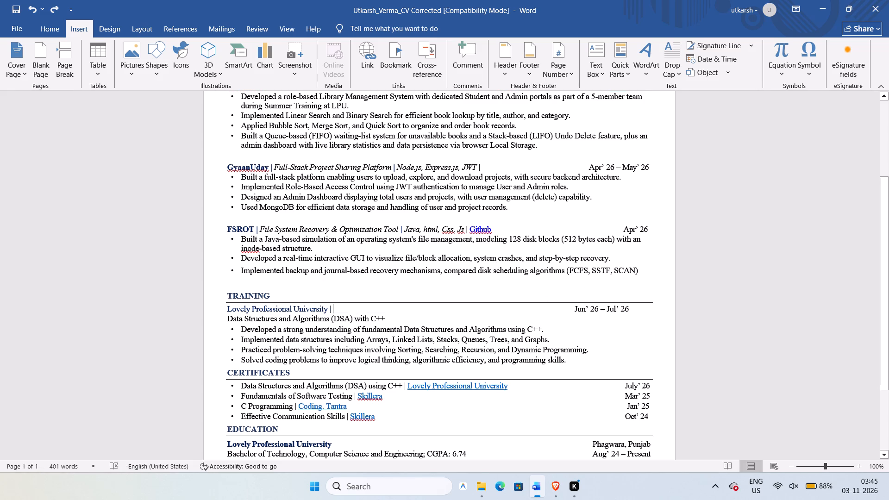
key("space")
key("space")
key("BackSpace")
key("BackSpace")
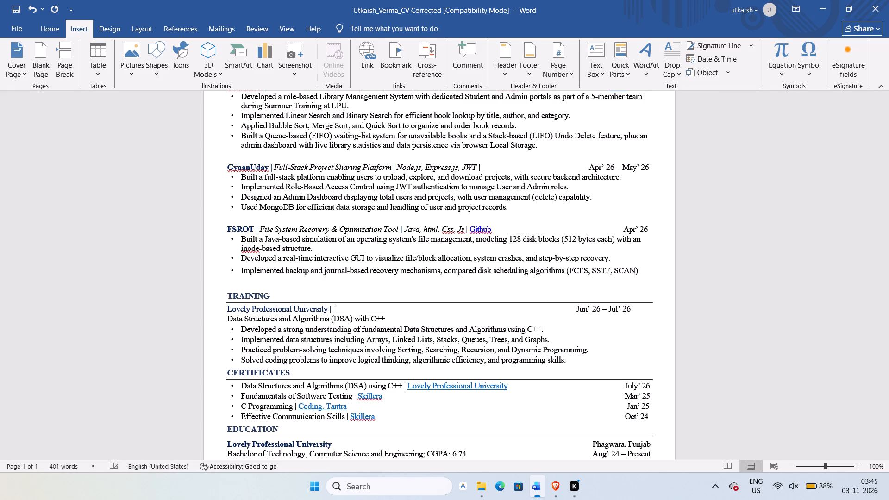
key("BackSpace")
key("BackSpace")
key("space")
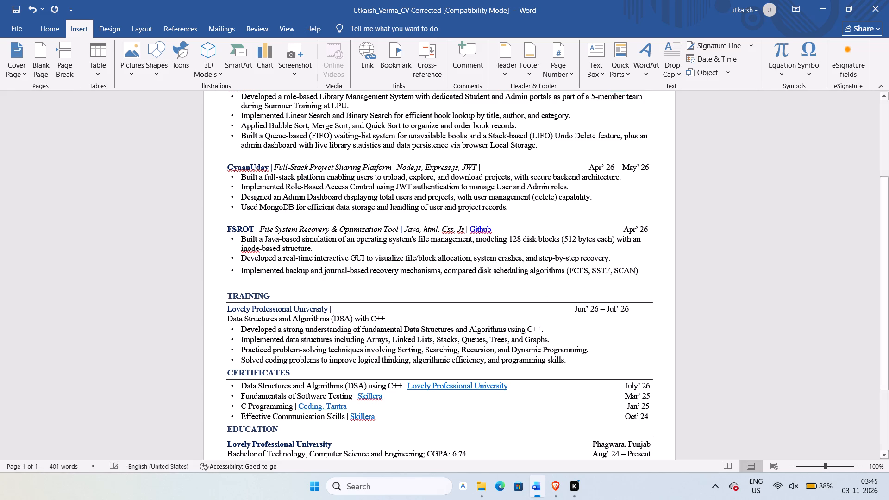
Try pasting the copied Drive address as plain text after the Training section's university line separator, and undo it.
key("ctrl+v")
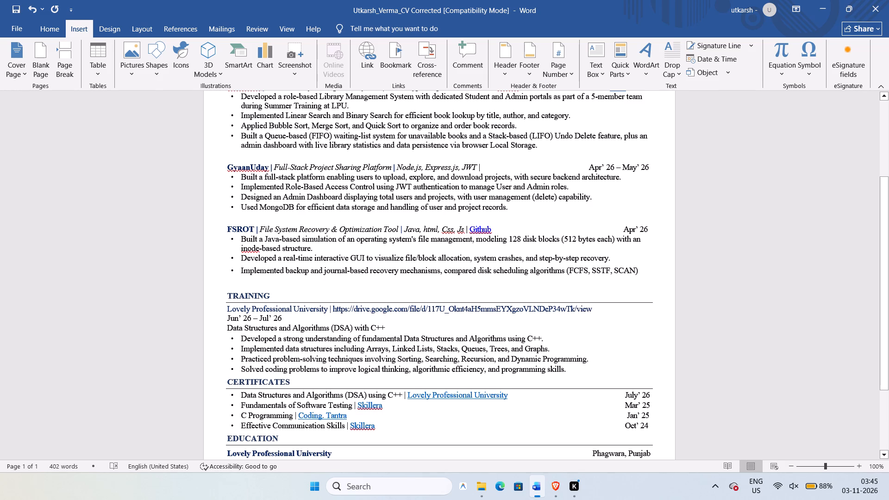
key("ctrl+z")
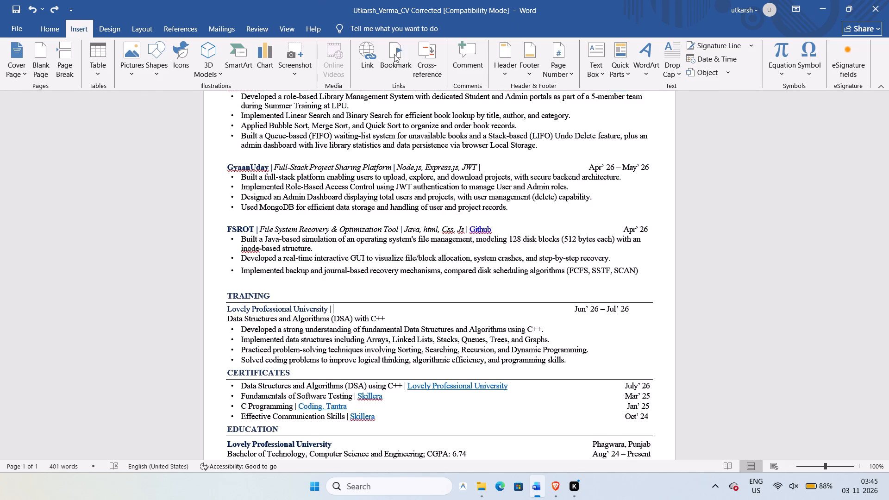
Insert a hyperlink displaying "Certificate" with the copied Google Drive address on the Training section's university line.
left_click(373, 55)
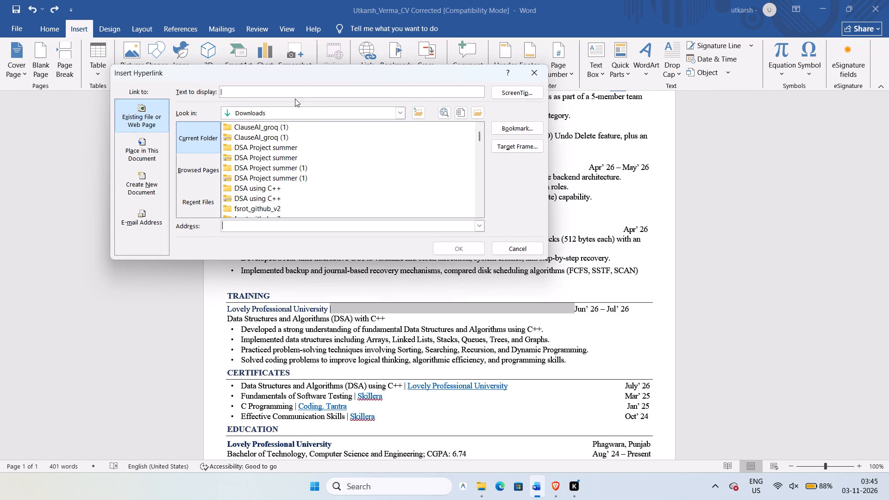
key("ctrl+v")
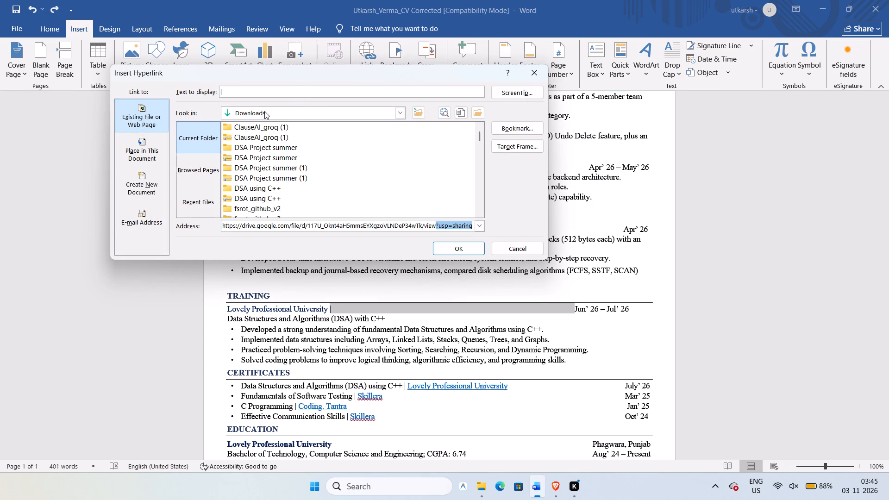
left_click(294, 87)
left_click(294, 87)
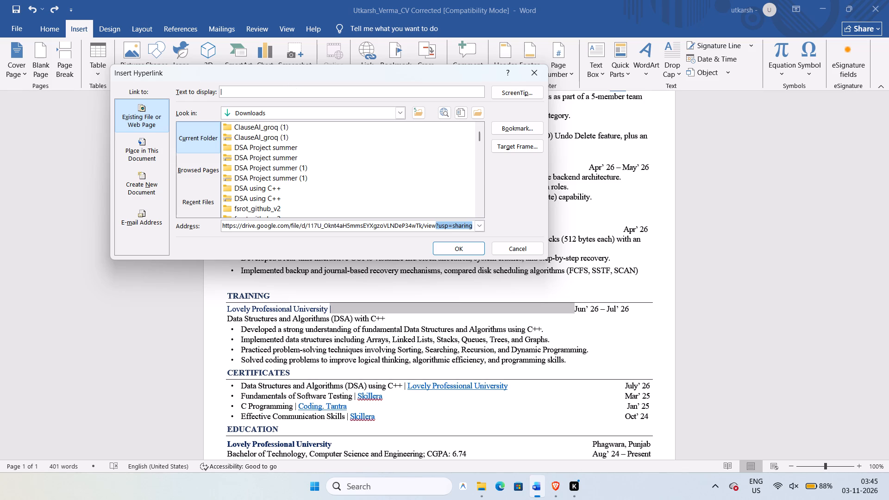
left_click(288, 91)
left_click(288, 91)
key("BackSpace")
key("BackSpace")
key("BackSpace")
key("BackSpace")
key("BackSpace")
key("BackSpace")
key("BackSpace")
key("BackSpace")
key("BackSpace")
key("BackSpace")
key("BackSpace")
key("BackSpace")
key("BackSpace")
key("BackSpace")
key("BackSpace")
key("BackSpace")
key("BackSpace")
key("BackSpace")
key("BackSpace")
key("BackSpace")
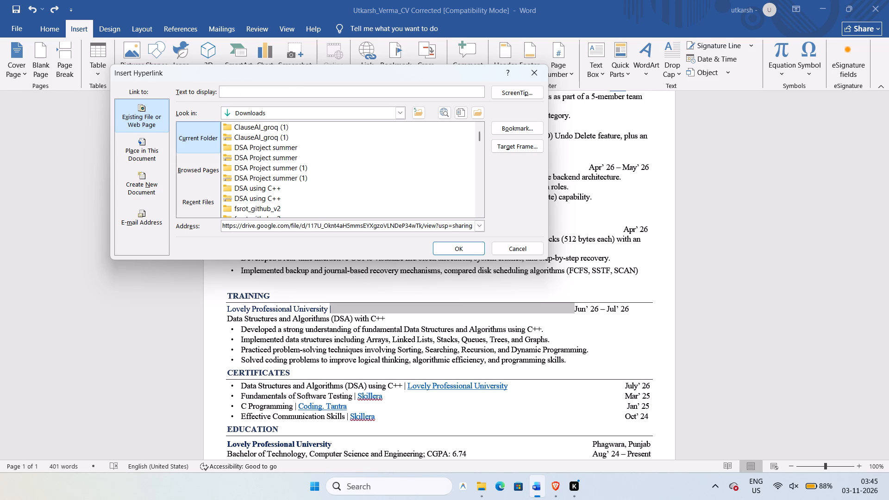
key("Delete")
key("Delete")
key("Delete")
key("Delete")
key("Delete")
key("Delete")
key("Delete")
key("Delete")
key("Delete")
key("Delete")
key("Delete")
key("Delete")
key("Delete")
key("Delete")
key("Delete")
key("Delete")
key("Delete")
key("Delete")
key("Delete")
key("Delete")
key("w")
key("BackSpace")
type("er")
type("tificate")
right_click(449, 246)
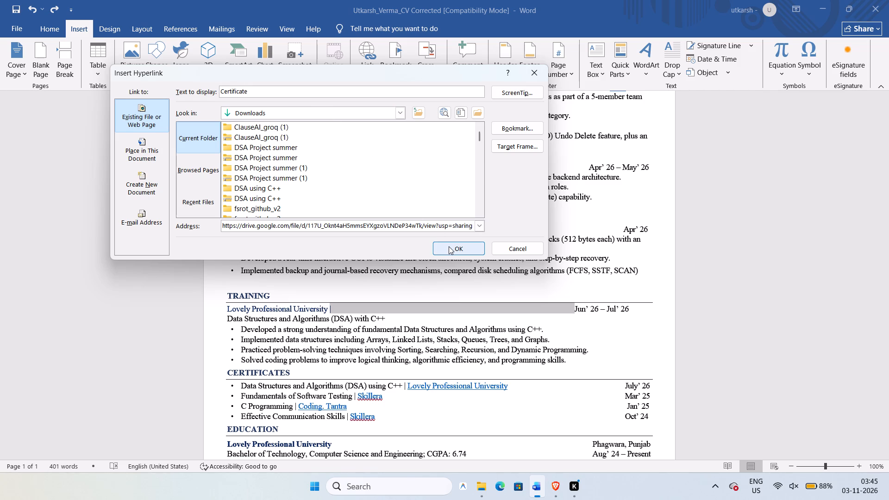
left_click(449, 246)
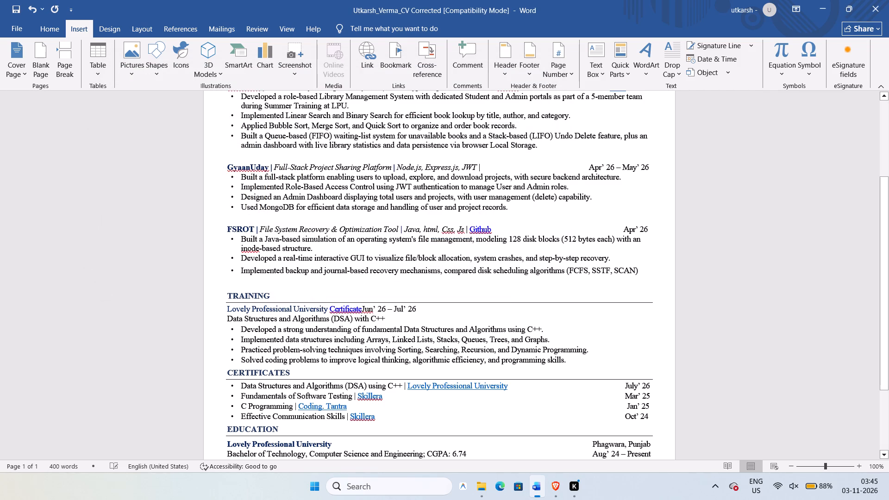
Realign the Training entry's date range near the page's right margin by adding spaces after the "Certificate" link.
key("space")
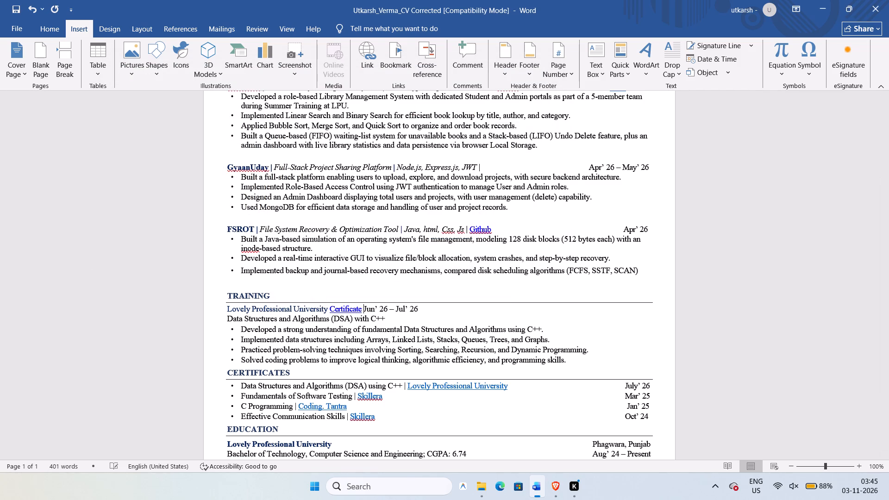
key("Tab")
key("Tab")
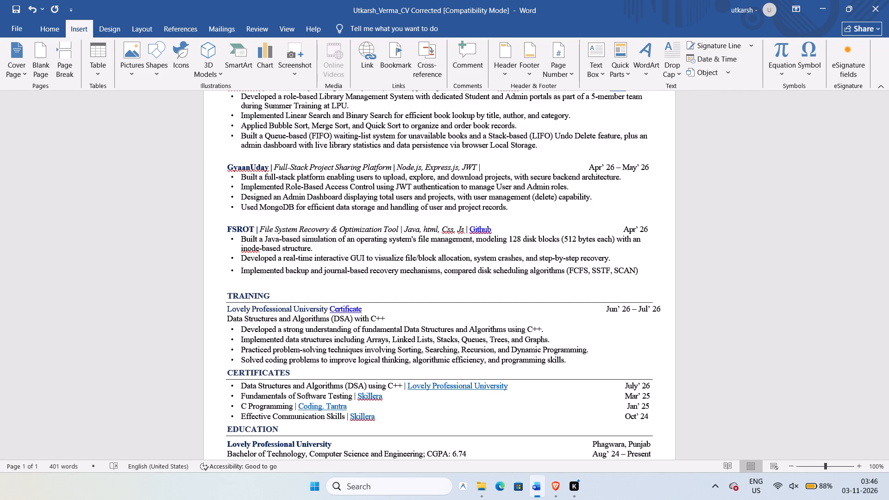
key("ctrl+z")
key("space")
key("space")
key("space")
key("space")
key("space")
key("space")
key("space")
key("space")
key("space")
key("space")
key("space")
key("space")
key("space")
key("space")
key("space")
key("space")
key("space")
key("space")
key("space")
key("space")
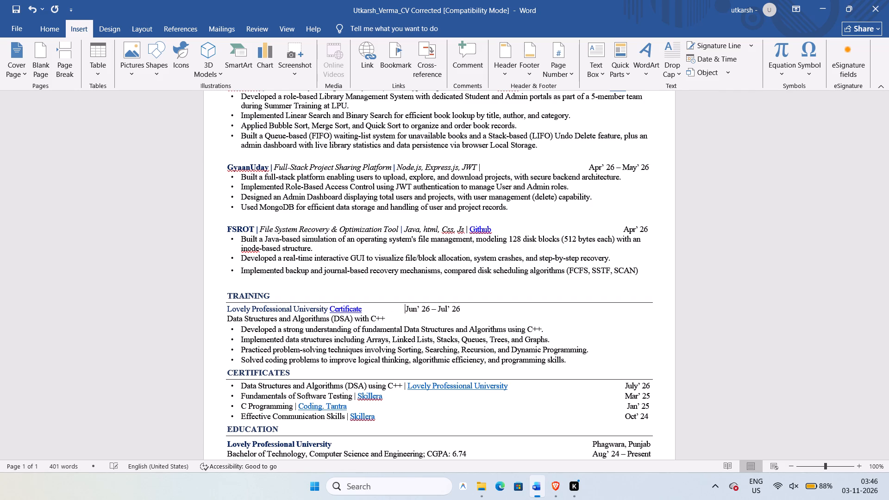
key("space")
key("space")
key("space")
key("space")
key("space")
key("space")
key("space")
key("space")
key("space")
key("space")
key("space")
key("space")
key("space")
key("space")
key("space")
key("space")
key("space")
key("space")
key("space")
key("space")
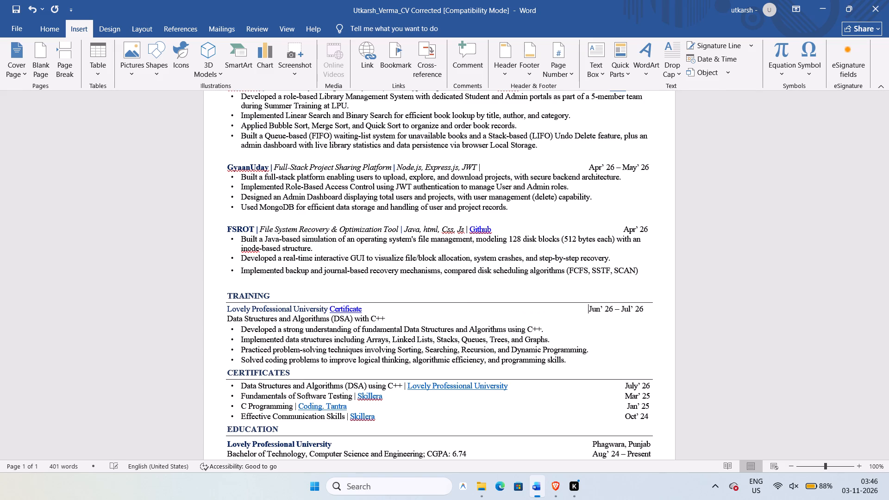
key("space")
key("space")
key("space")
key("space")
key("space")
key("BackSpace")
key("space")
key("BackSpace")
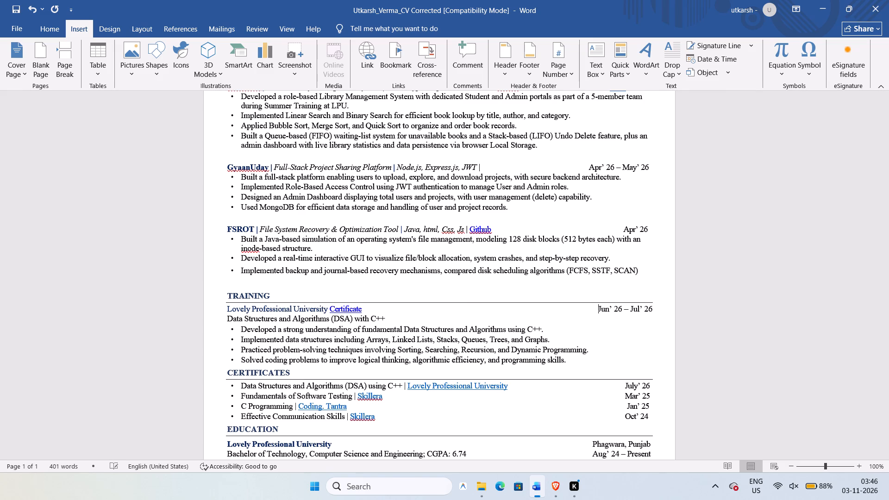
key("BackSpace")
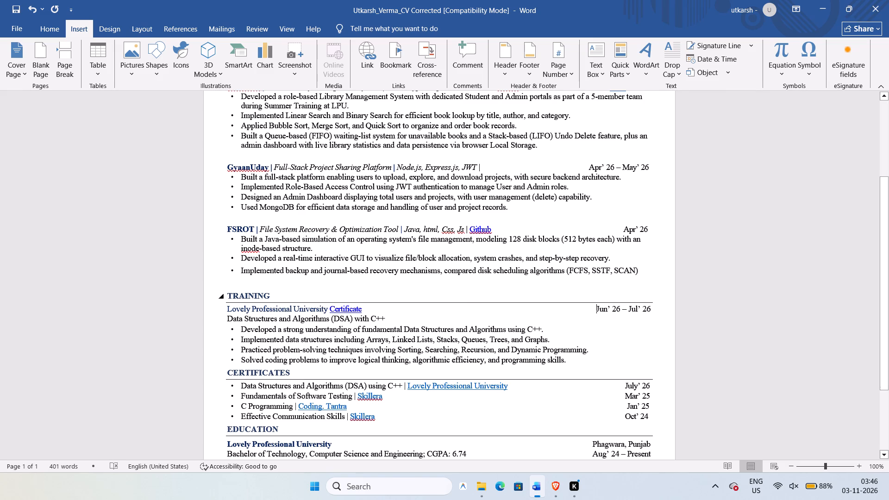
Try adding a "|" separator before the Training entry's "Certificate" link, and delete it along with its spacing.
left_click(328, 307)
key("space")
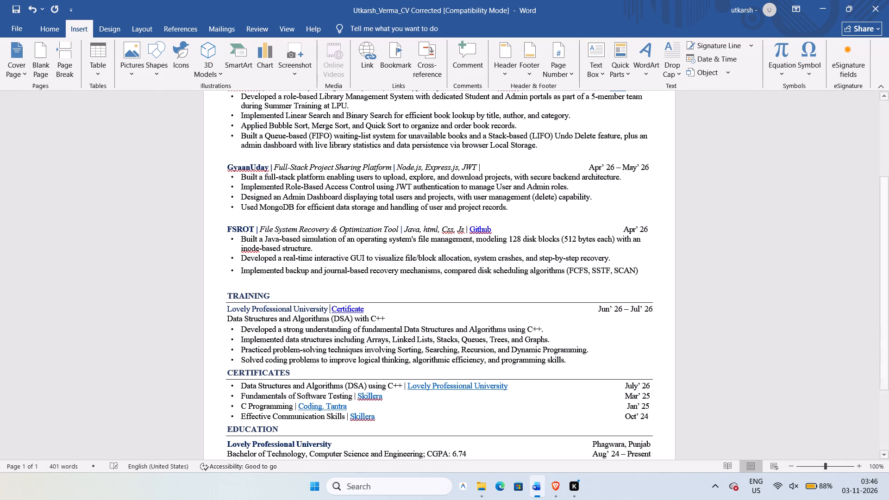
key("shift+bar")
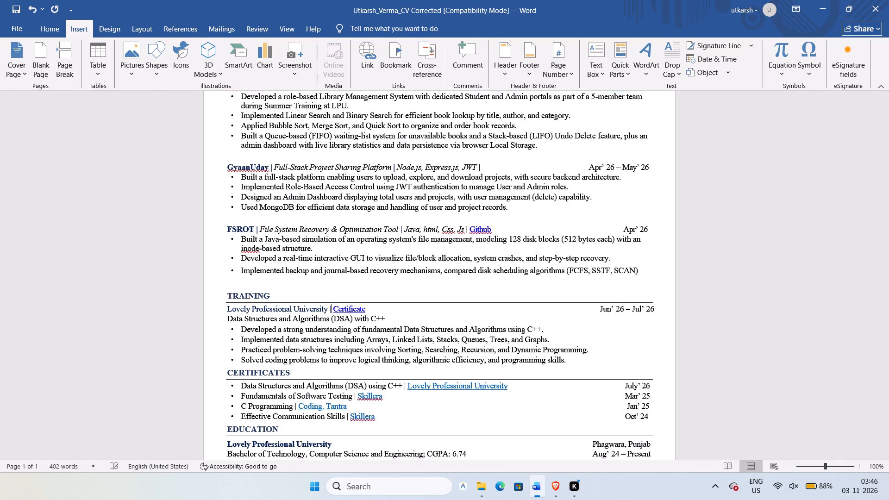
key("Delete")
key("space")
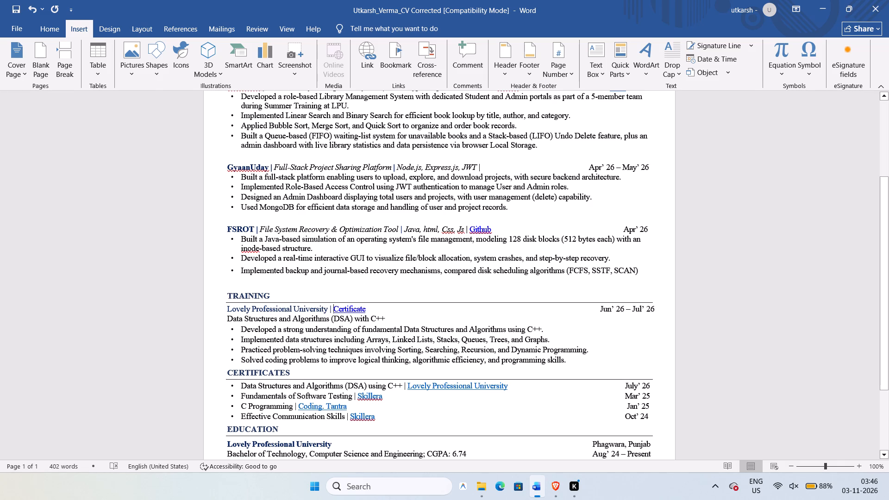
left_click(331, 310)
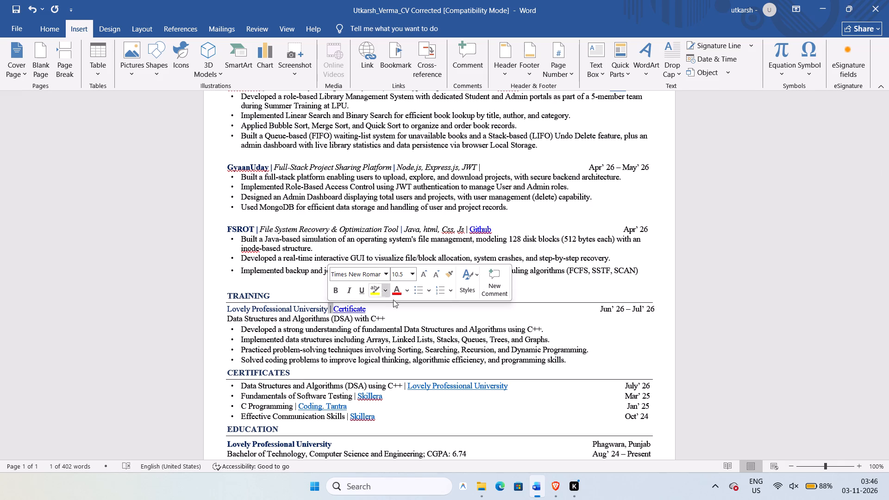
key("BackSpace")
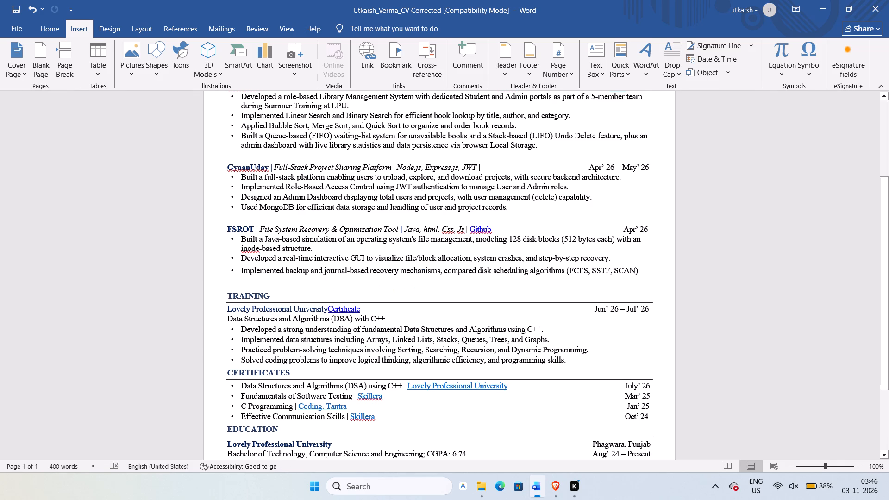
Insert a "|" separator with a single space on each side between the Training entry's university name and "Certificate" link.
key("space")
key("space")
key("space")
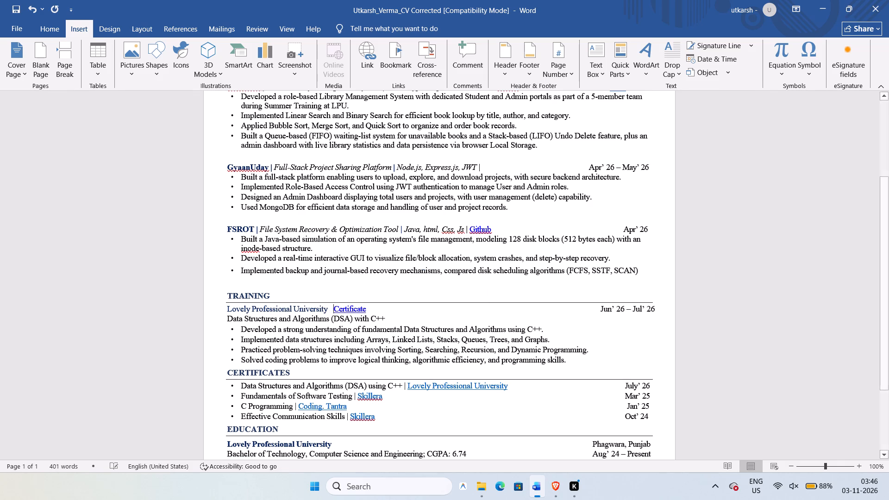
left_click(328, 309)
key("space")
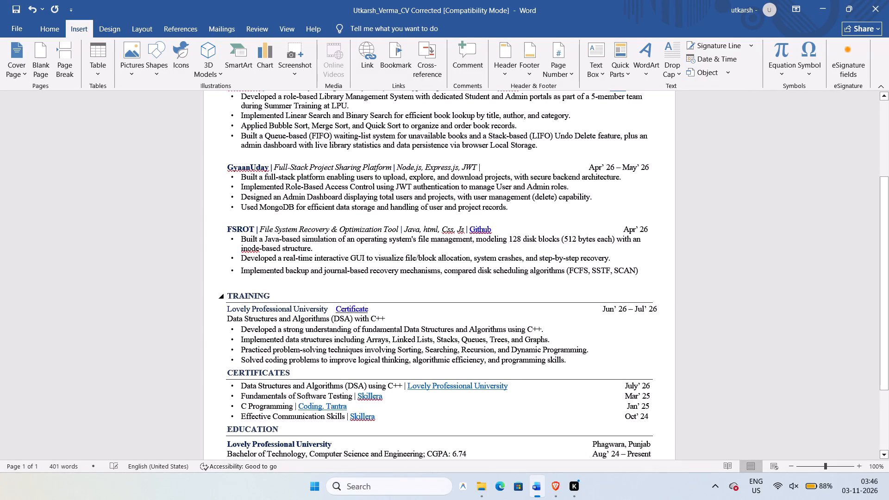
key("shift+bar")
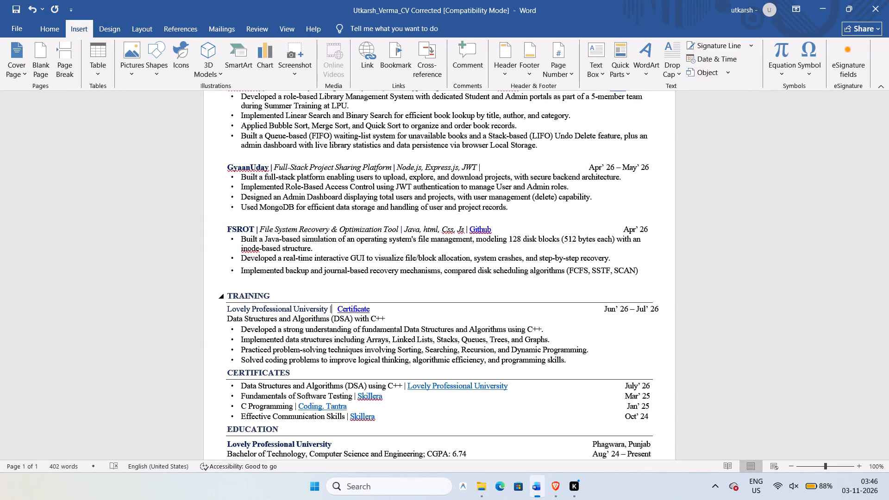
key("Delete")
key("Delete")
key("Delete")
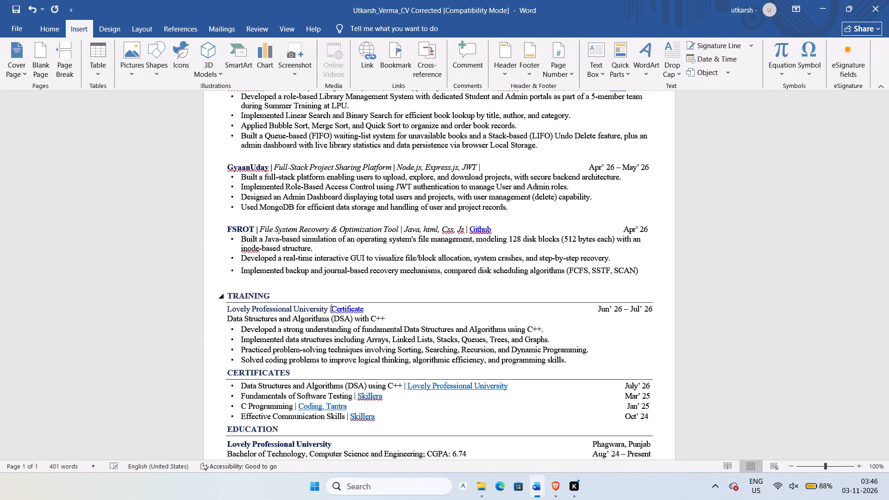
key("space")
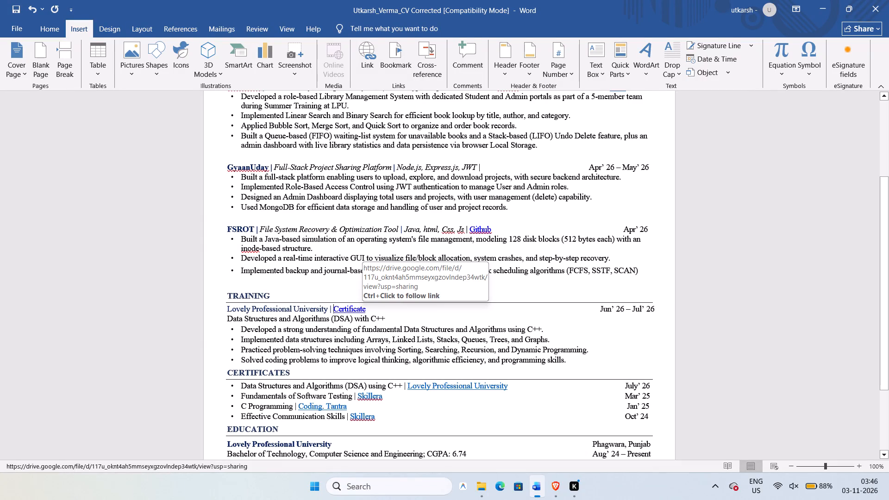
Set the font colour of the "|" separator before the Training entry's "Certificate" link to black, and clear the selection.
left_click(332, 308)
left_click(332, 309)
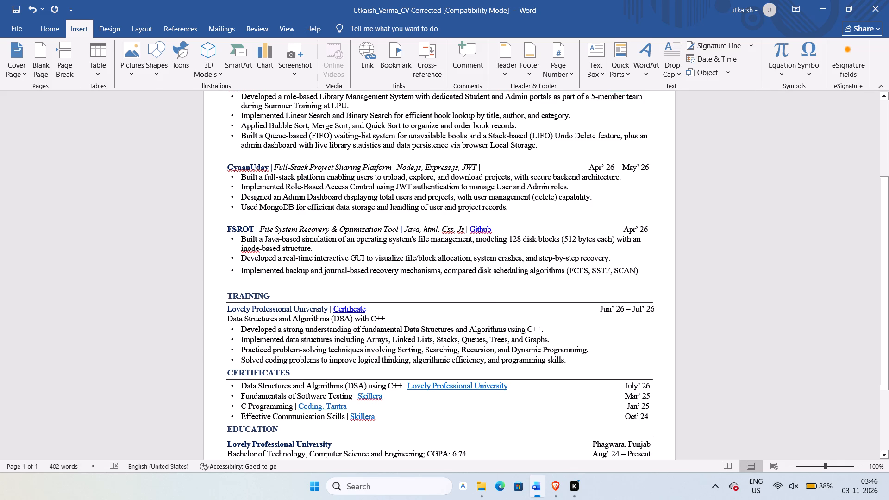
double_click(331, 309)
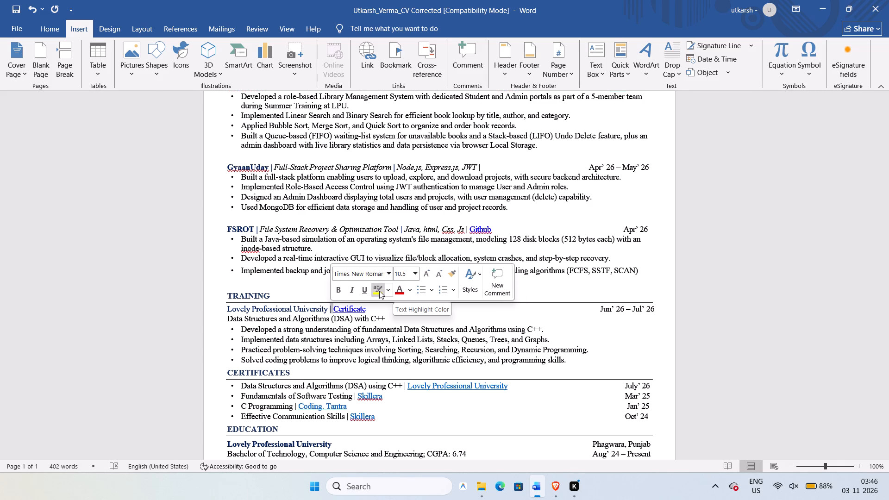
left_click(409, 293)
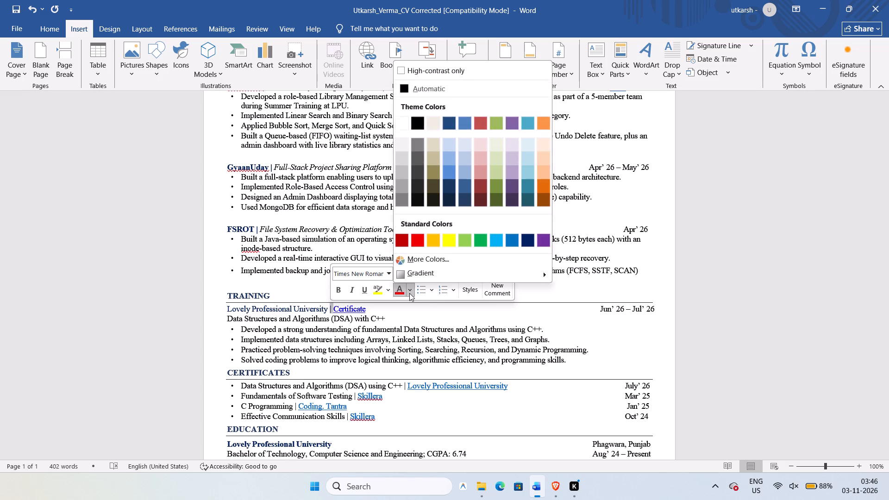
left_click(419, 124)
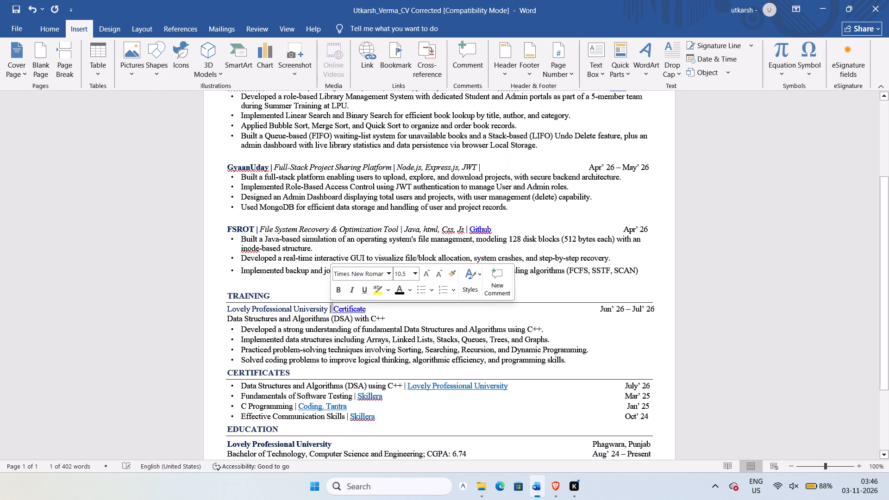
left_click(192, 296)
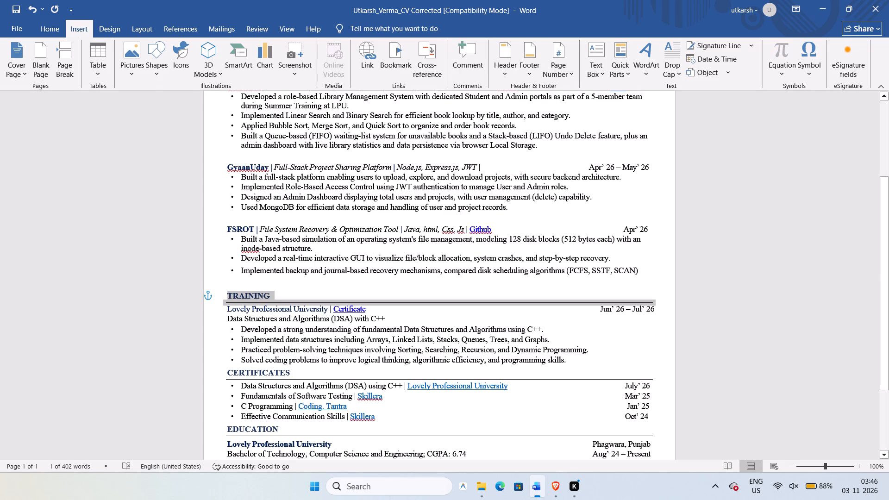
left_click(793, 331)
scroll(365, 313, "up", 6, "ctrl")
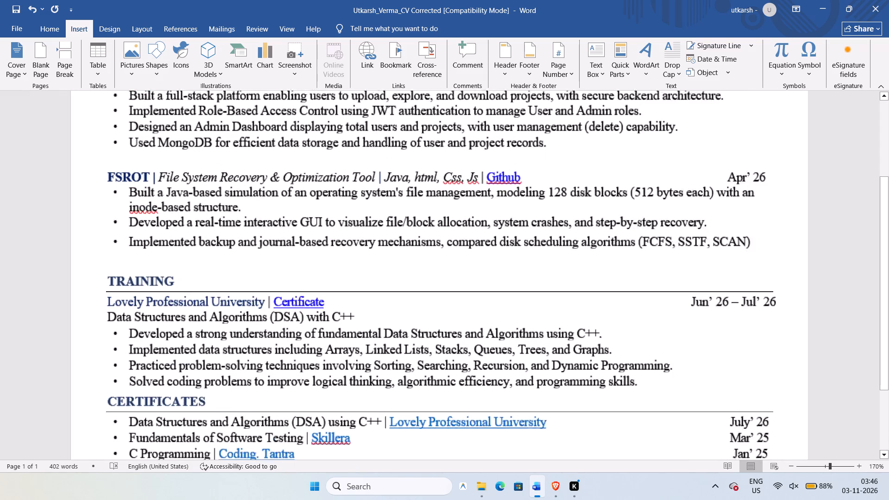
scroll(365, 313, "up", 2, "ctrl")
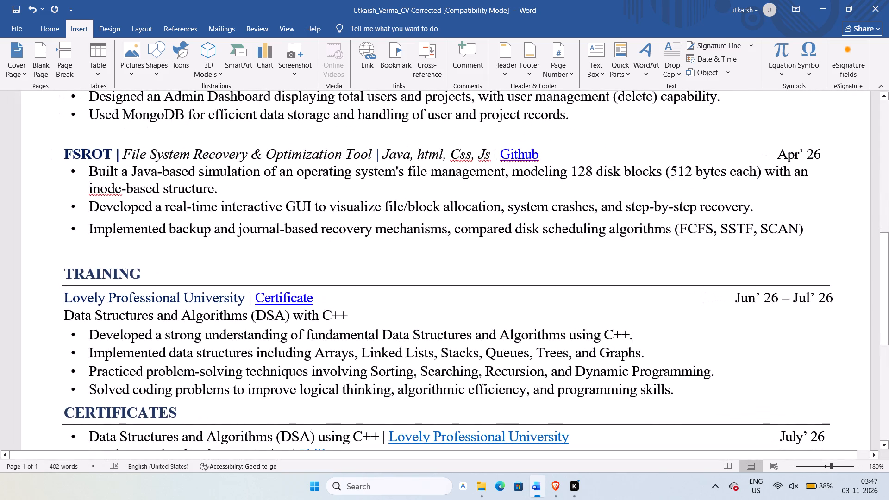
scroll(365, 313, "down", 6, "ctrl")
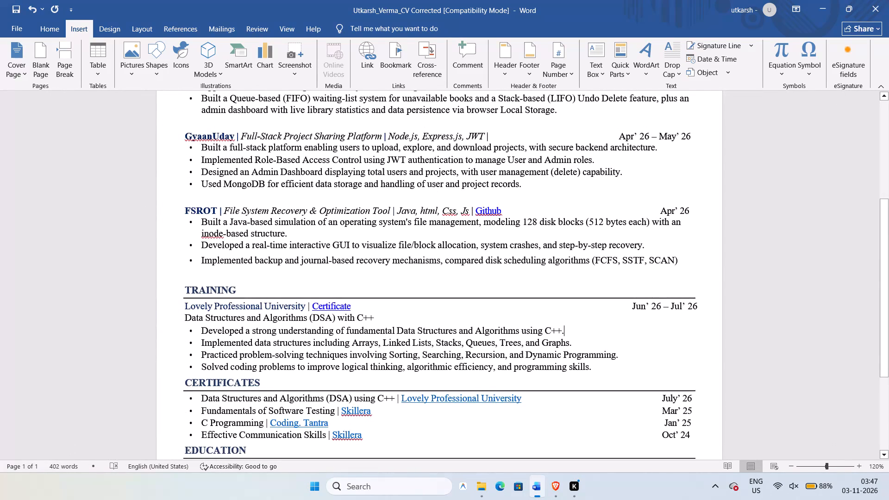
Delete the "Data Structures and Algorithms (DSA) using C++ | Lovely Professional University" entry, including its date and bullet, from the Certificates section.
key("Page_Down")
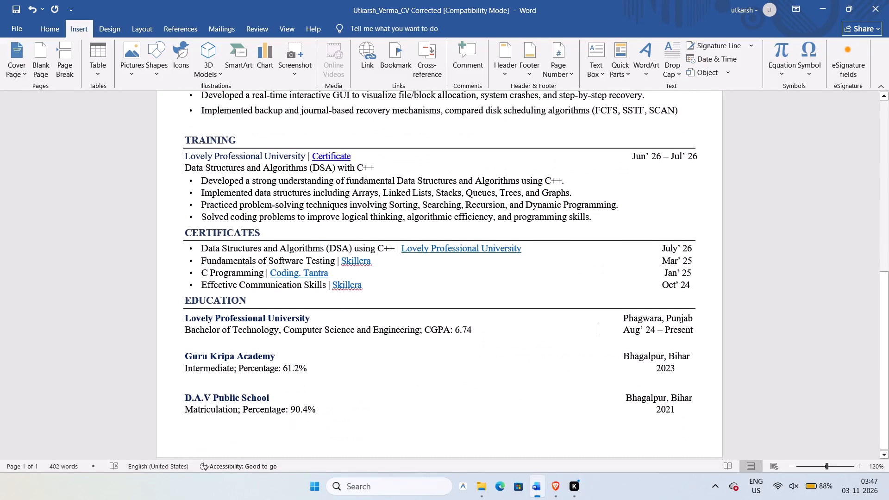
scroll(338, 262, "up", 2)
scroll(338, 262, "down", 4)
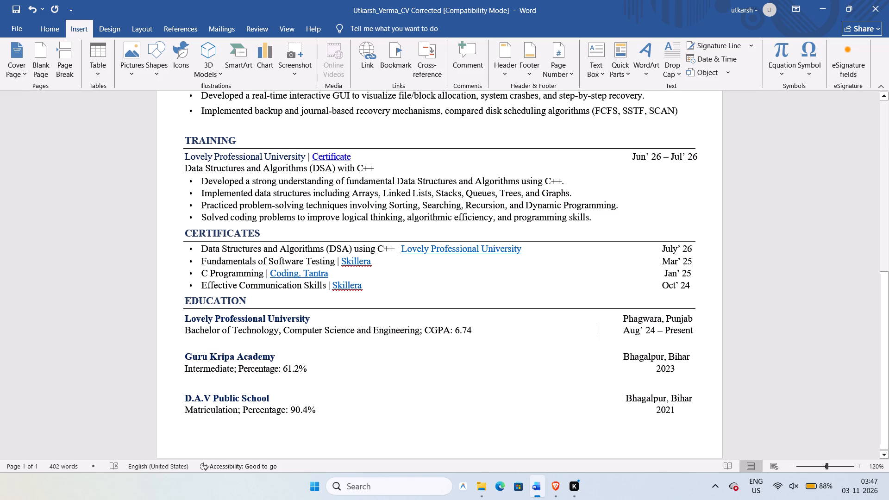
left_click_drag(186, 247, 496, 274)
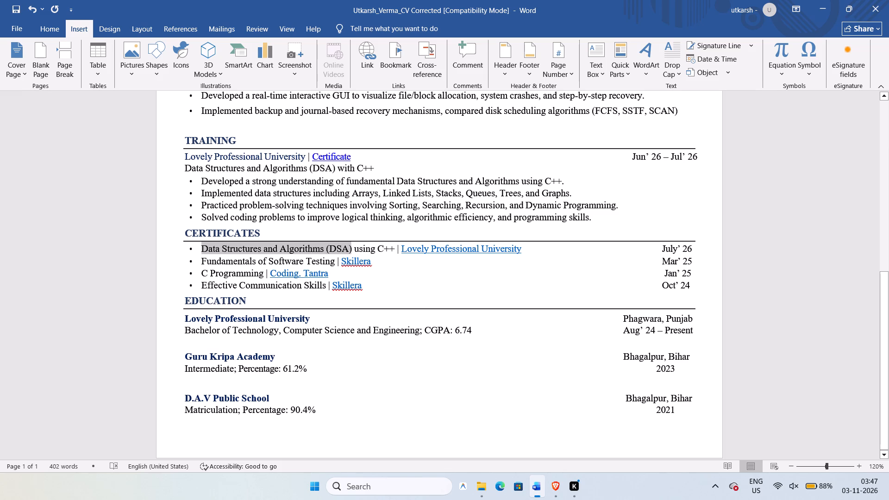
left_click_drag(496, 274, 699, 252)
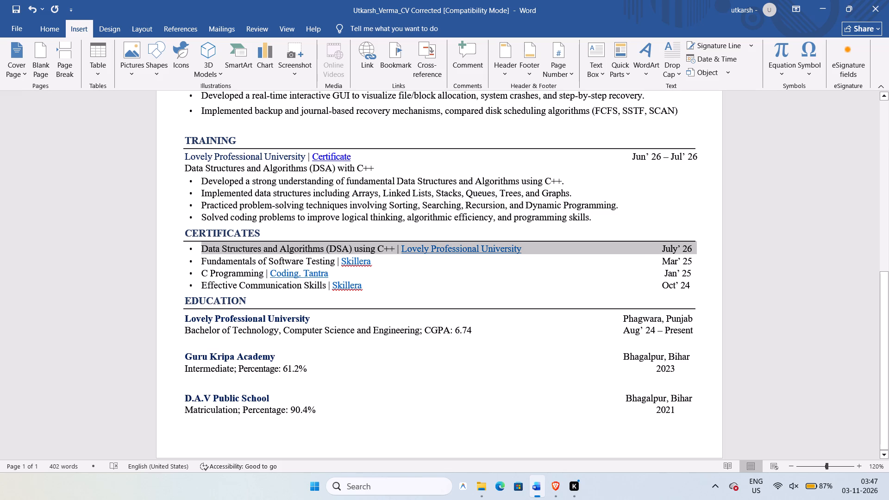
left_click_drag(699, 252, 722, 253)
key("BackSpace")
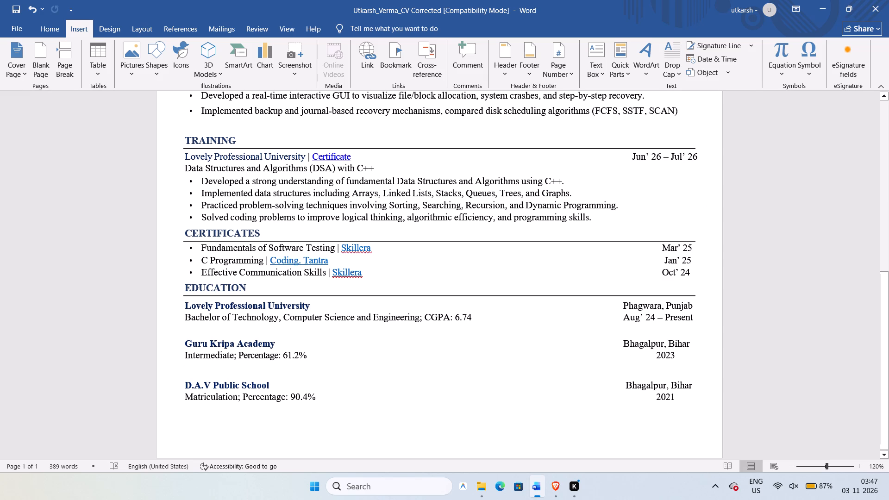
scroll(403, 298, "up", 1)
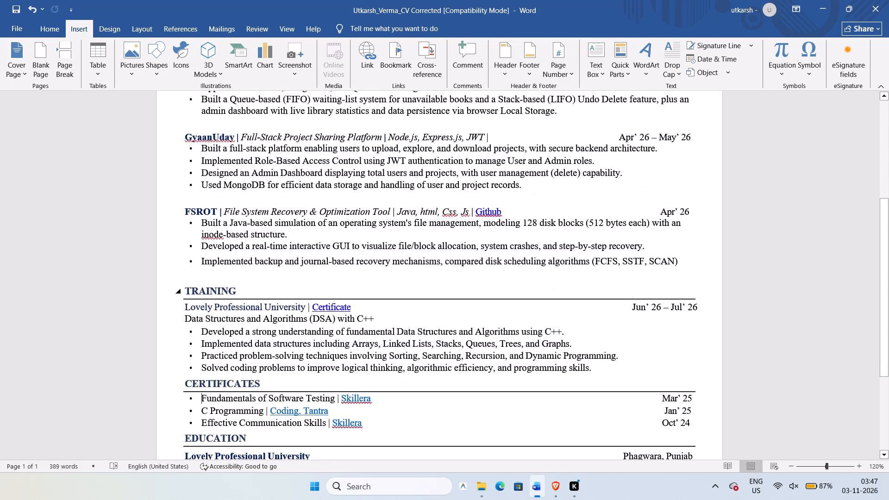
scroll(405, 287, "down", 1)
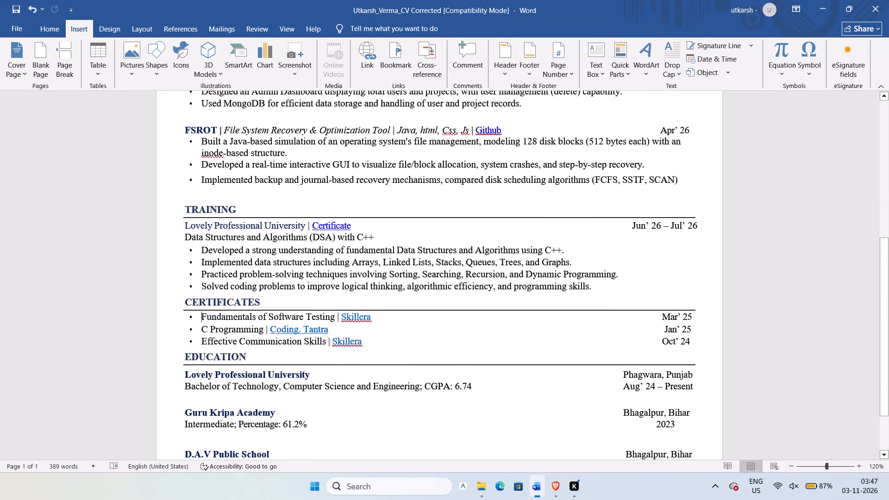
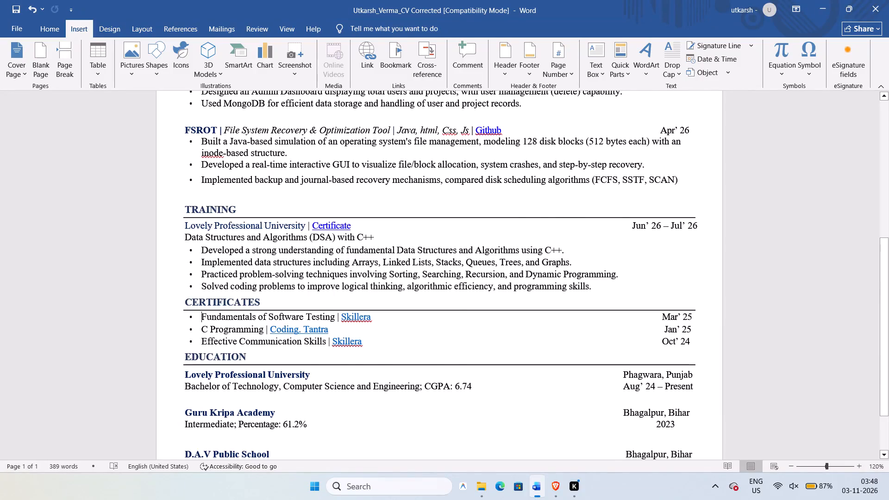
Insert a blank line without a bullet between the last Training bullet and the Certificates heading.
scroll(682, 263, "up", 3)
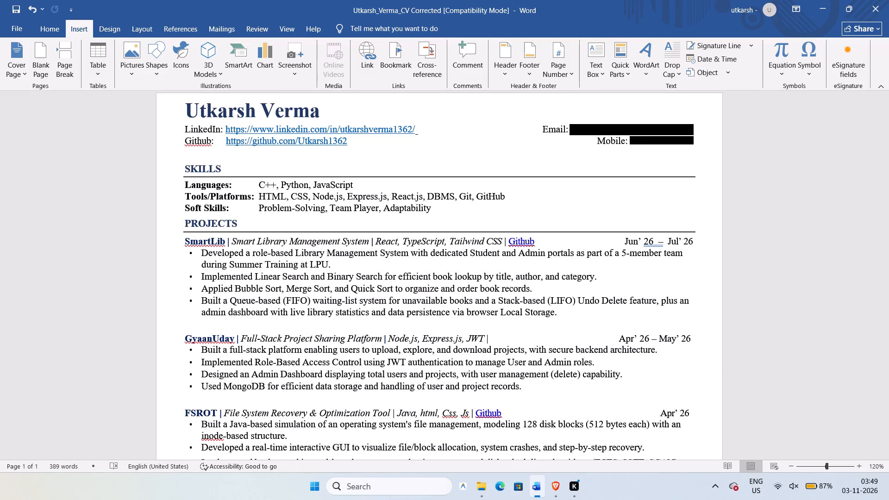
scroll(382, 377, "down", 1)
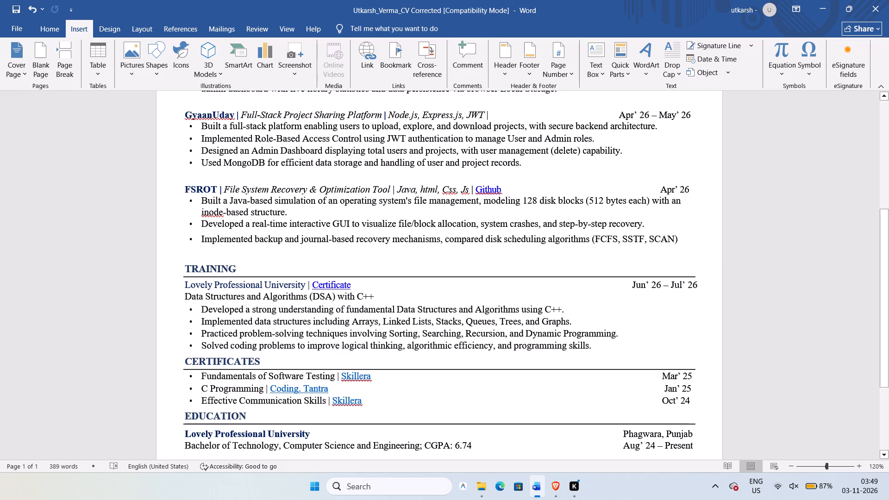
scroll(359, 400, "down", 1)
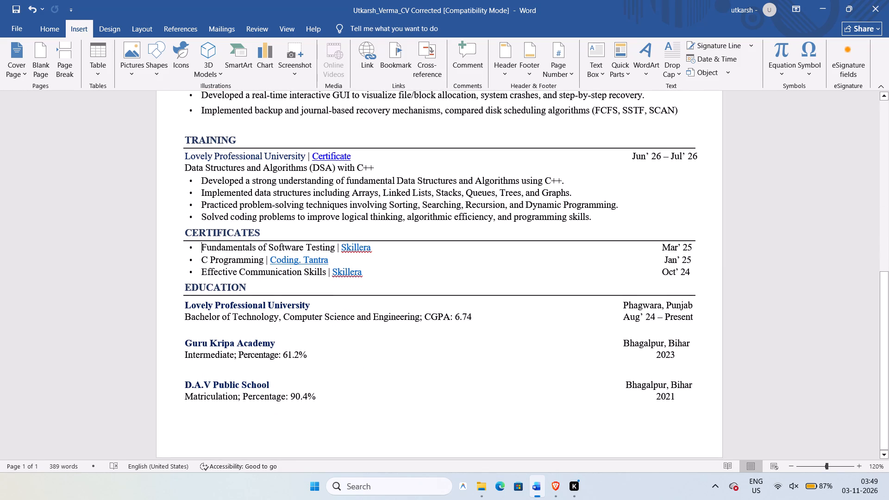
scroll(453, 414, "up", 1)
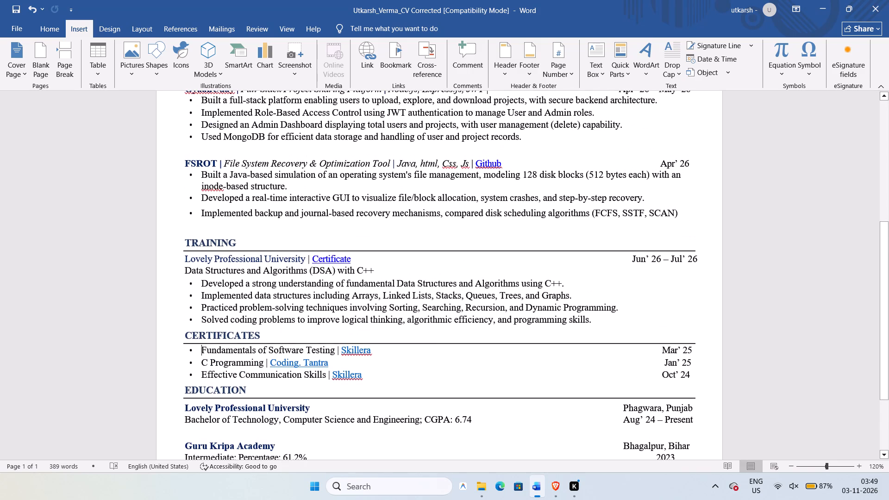
left_click(616, 320)
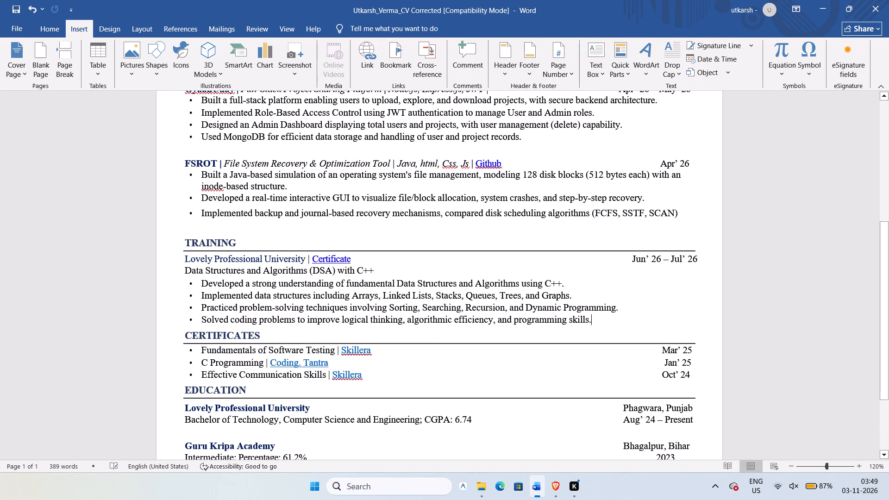
key("Return")
key("BackSpace")
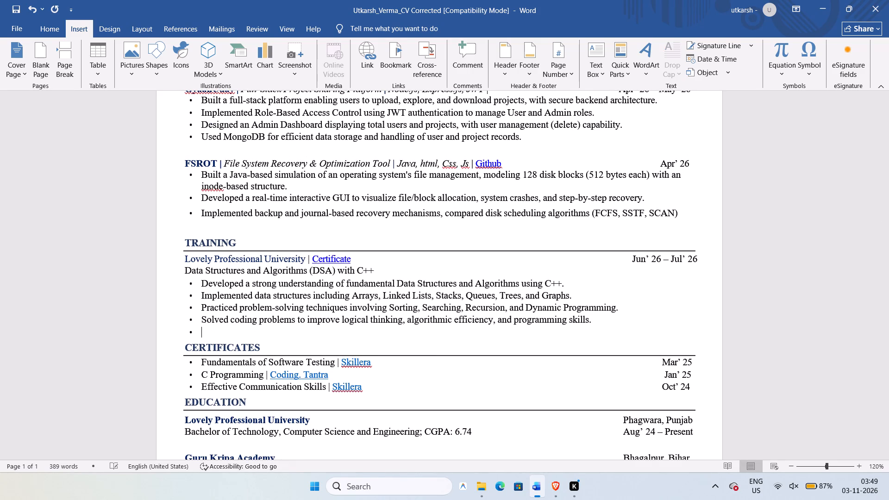
Insert a blank line without a bullet between the "Effective Communication Skills" certificate entry and the Education heading.
scroll(616, 320, "down", 1)
left_click(376, 347)
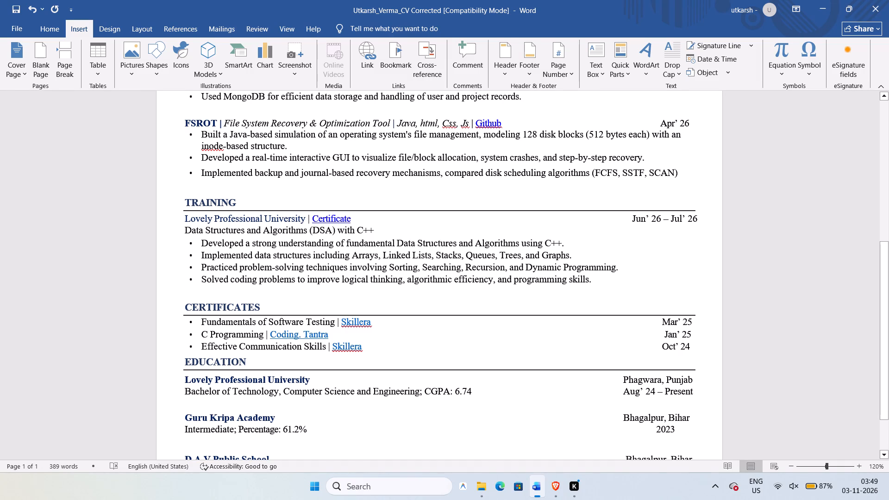
left_click(692, 344)
key("Return")
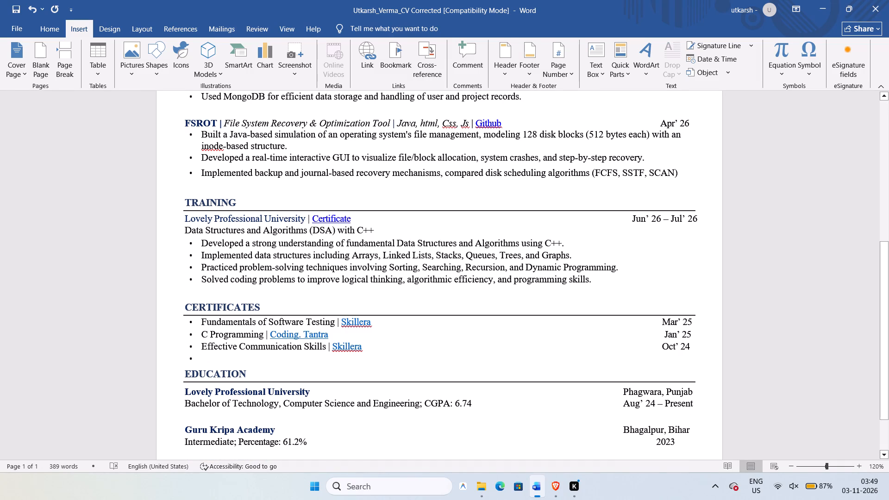
key("BackSpace")
Review the whole CV, from the contact header to the Education section, for section spacing and date alignment.
scroll(512, 338, "down", 3)
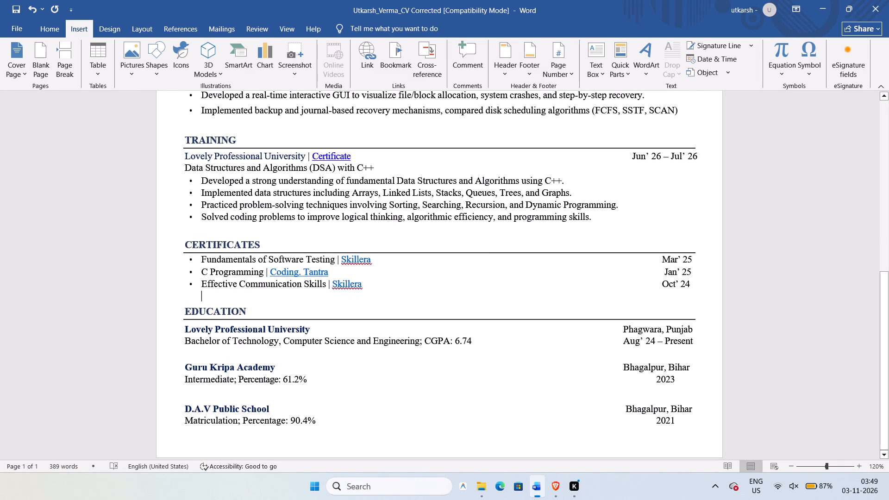
scroll(512, 338, "down", 1)
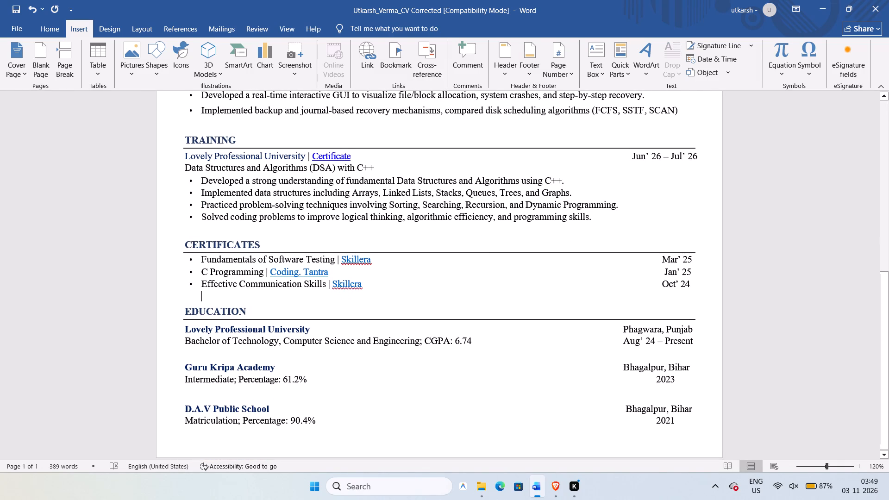
left_click(829, 378)
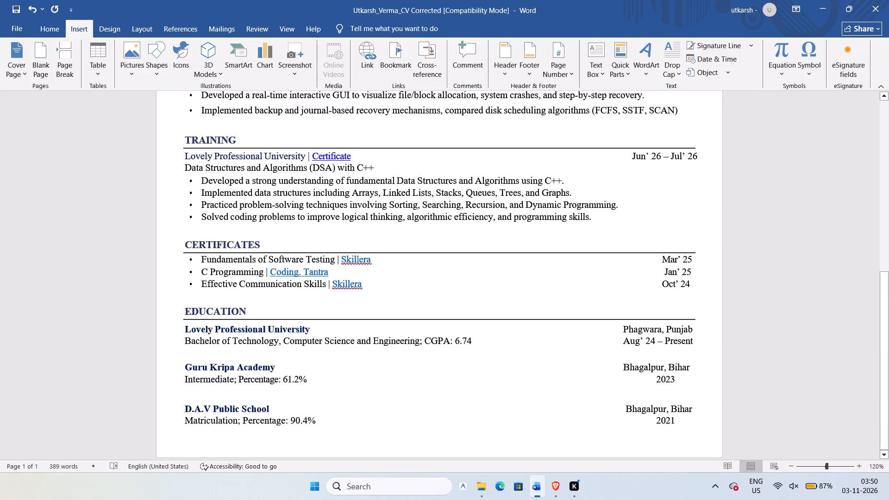
scroll(829, 378, "up", 2)
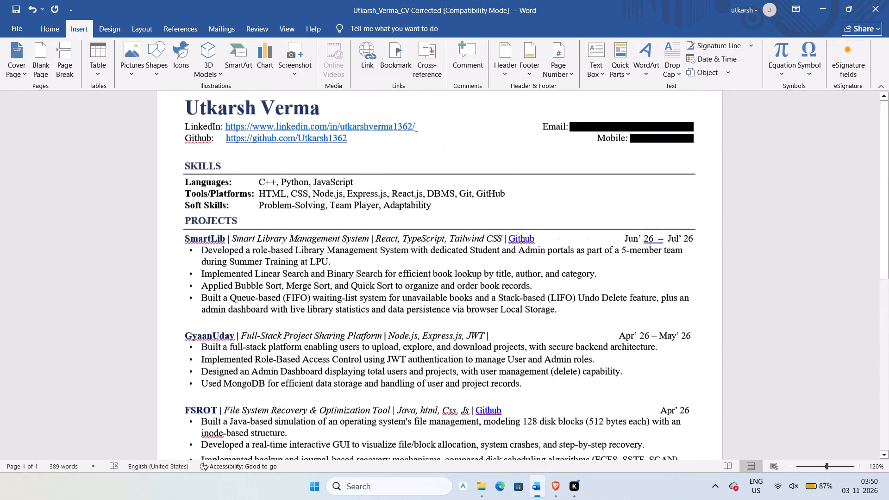
scroll(829, 378, "up", 1)
scroll(829, 378, "down", 1)
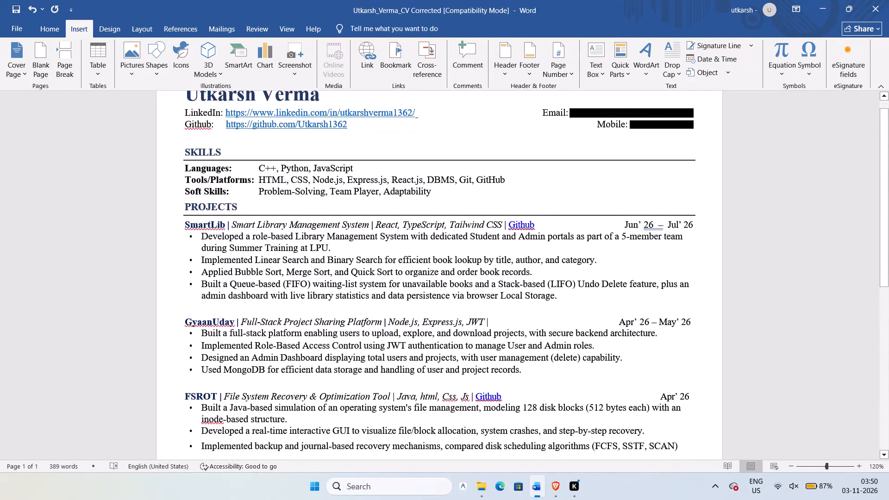
scroll(652, 348, "down", 1)
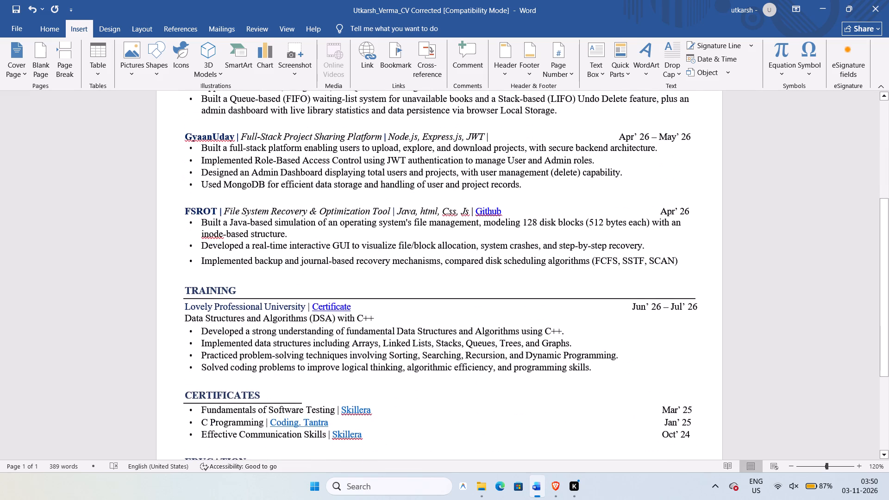
scroll(652, 348, "down", 1)
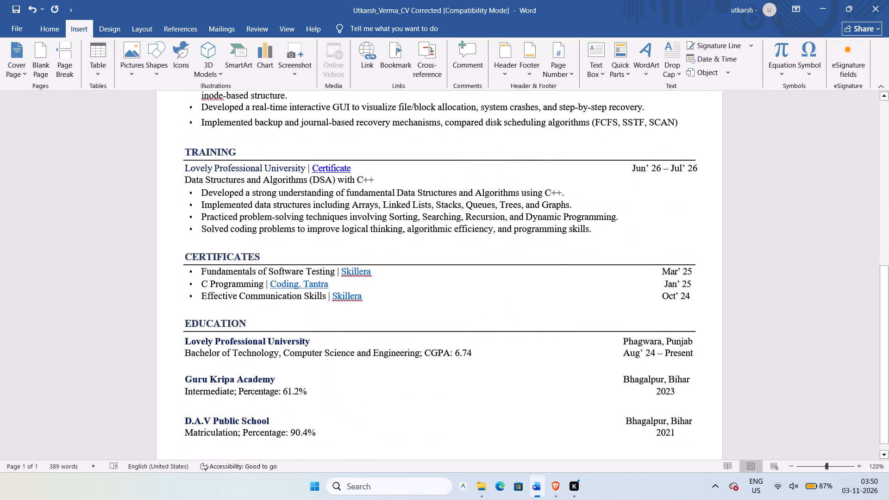
scroll(652, 348, "down", 1)
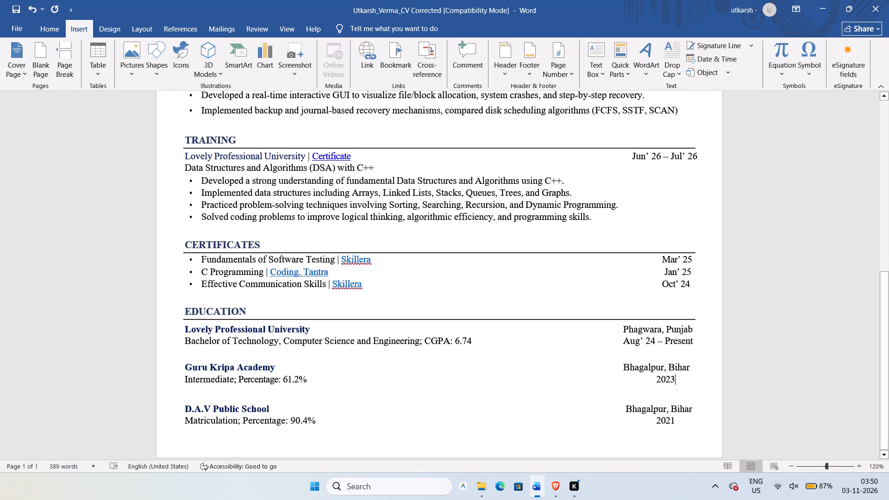
Delete two spaces before the Training entry's date "Jun' 26 – Jul' 26" to bring it in line with the section's edge.
left_click(631, 157)
key("BackSpace")
key("BackSpace")
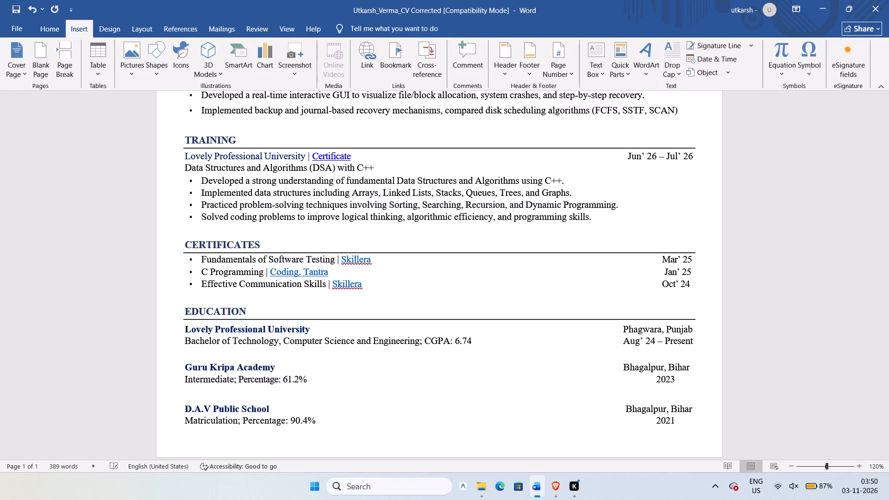
left_click(824, 222)
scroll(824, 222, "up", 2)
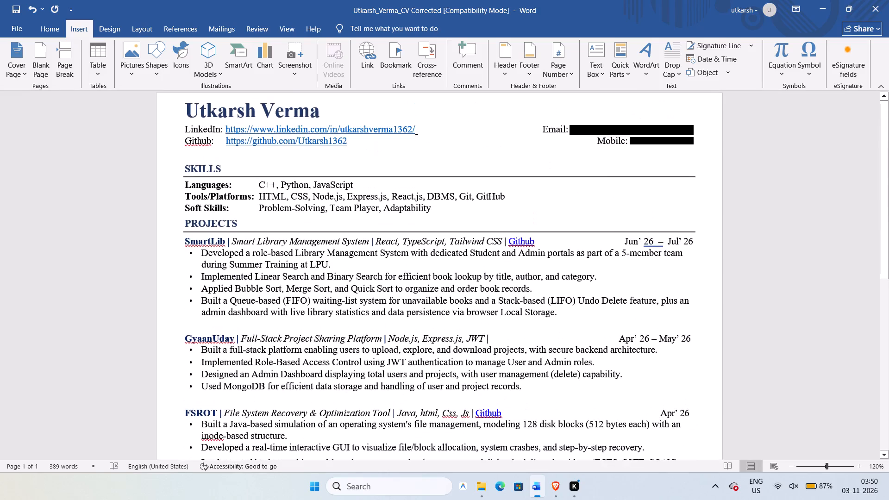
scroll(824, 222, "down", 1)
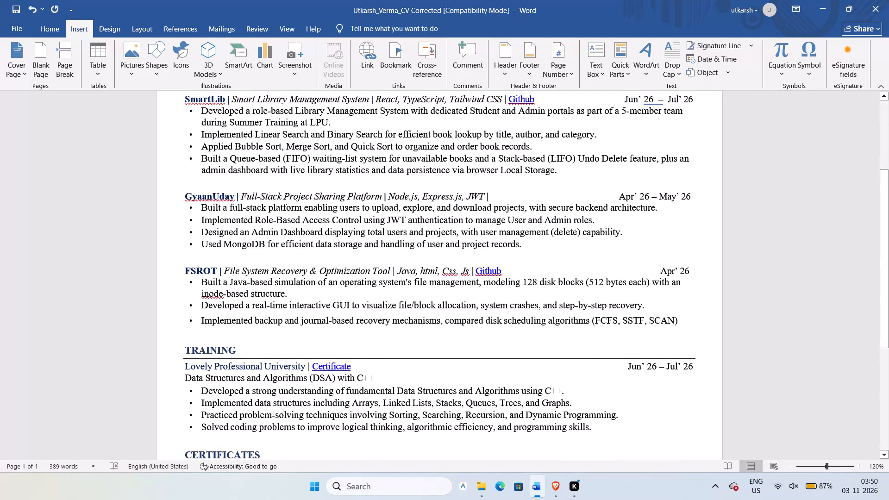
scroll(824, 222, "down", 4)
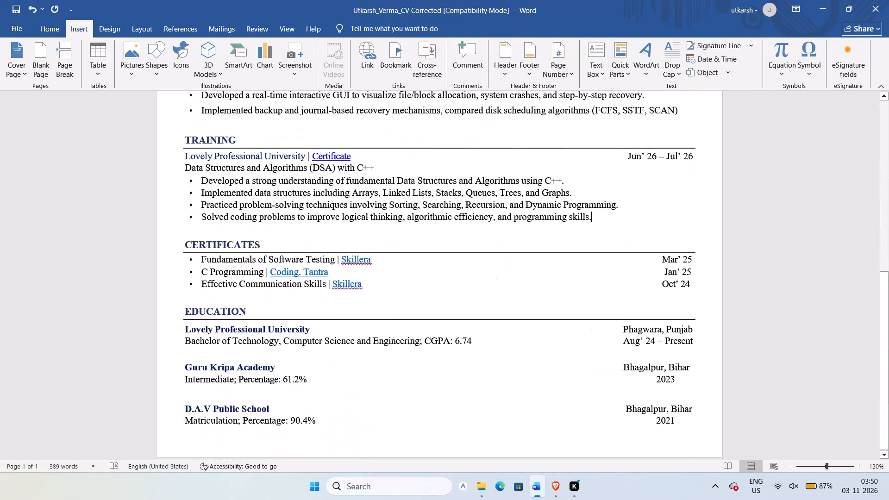
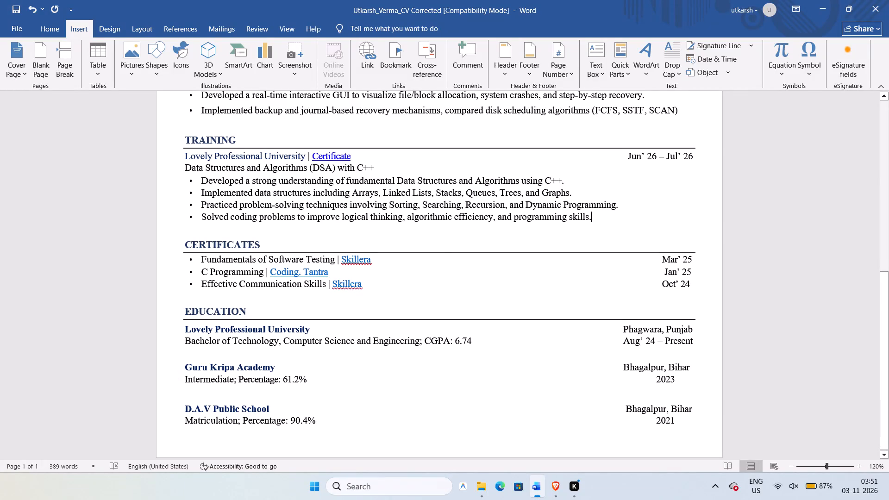
Change the C Programming certificate link's display text to "Coding Tantra", keeping its address.
left_click(300, 274)
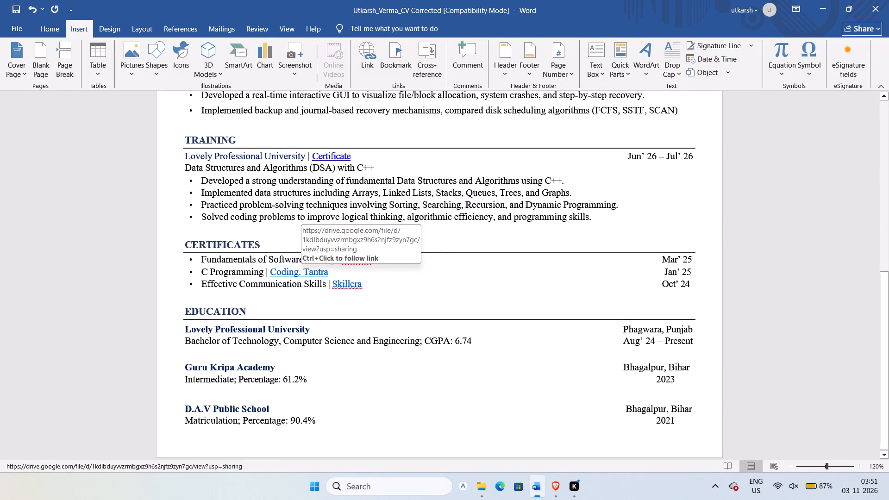
left_click_drag(271, 271, 332, 271)
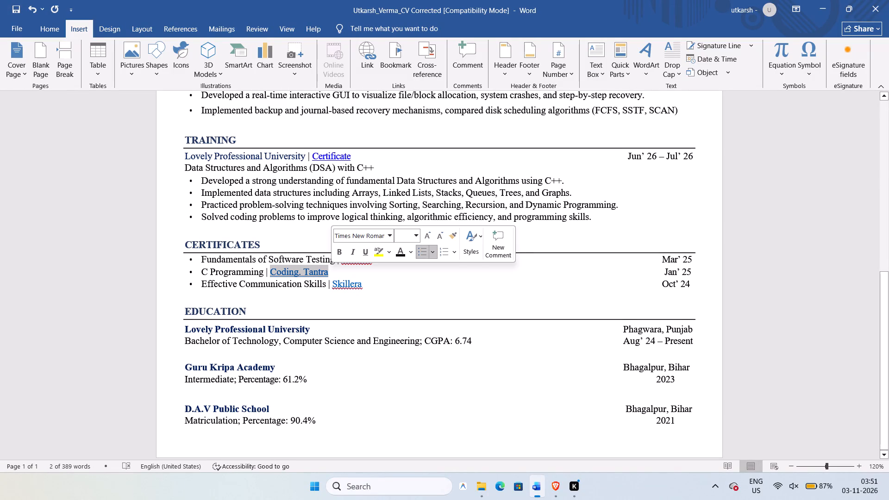
left_click(361, 54)
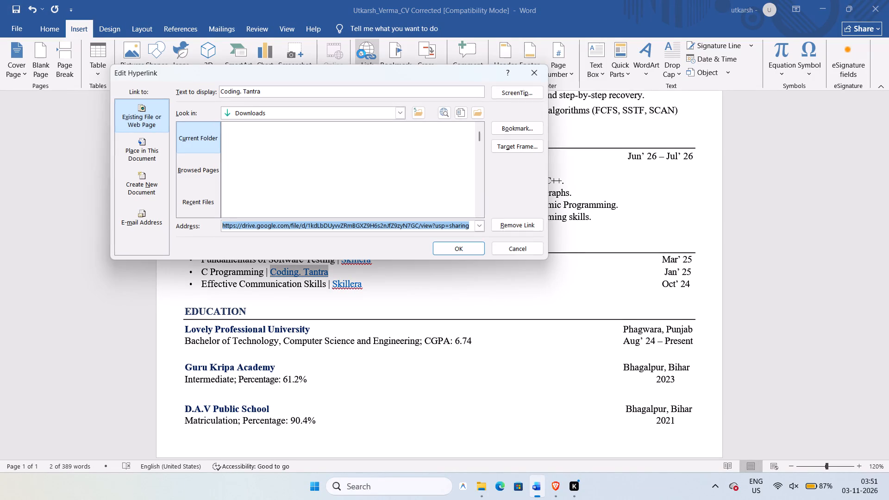
left_click(242, 93)
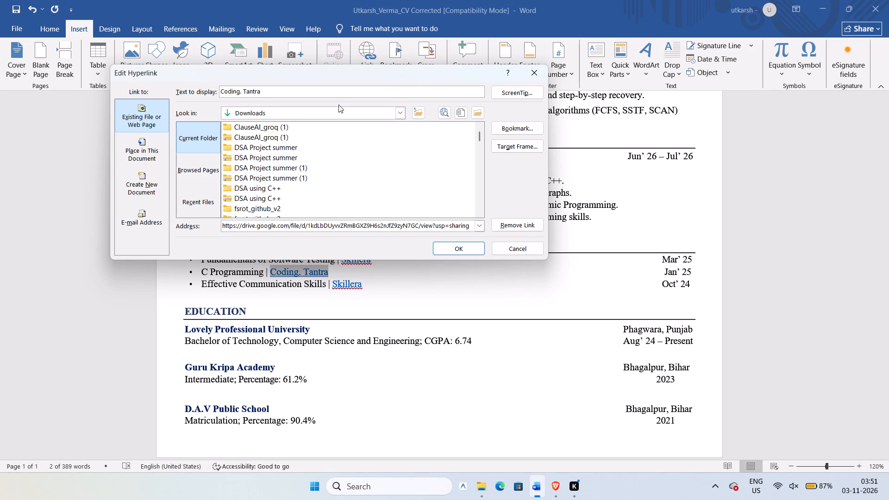
key("BackSpace")
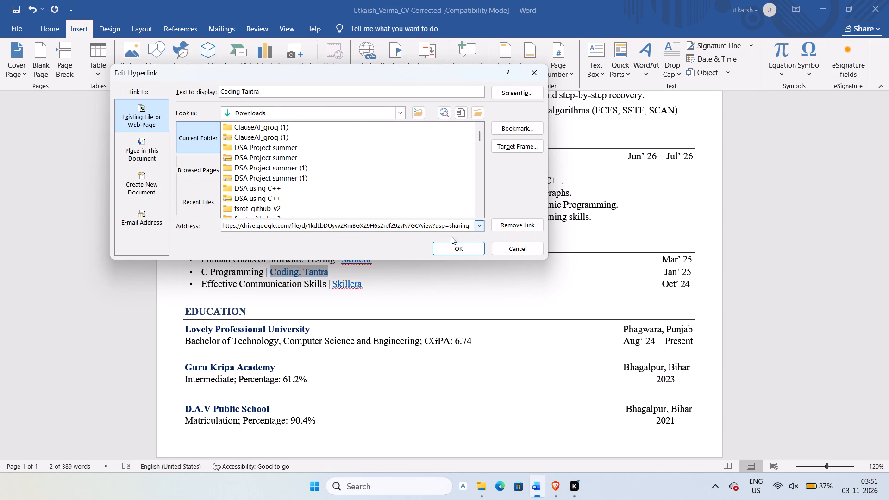
left_click(454, 242)
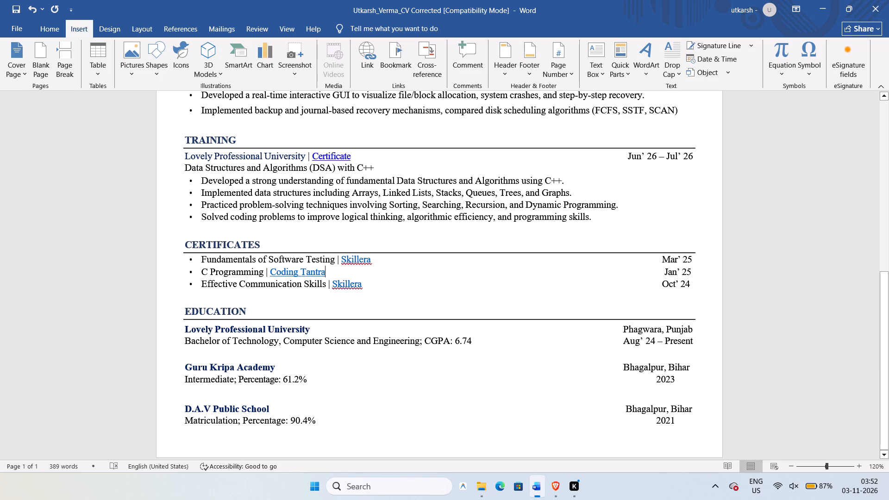
Break the Guru Kripa Academy line after "Intermediate" and insert "PCM" before the percentage on the new line.
scroll(371, 374, "down", 1)
left_click(235, 381)
key("Return")
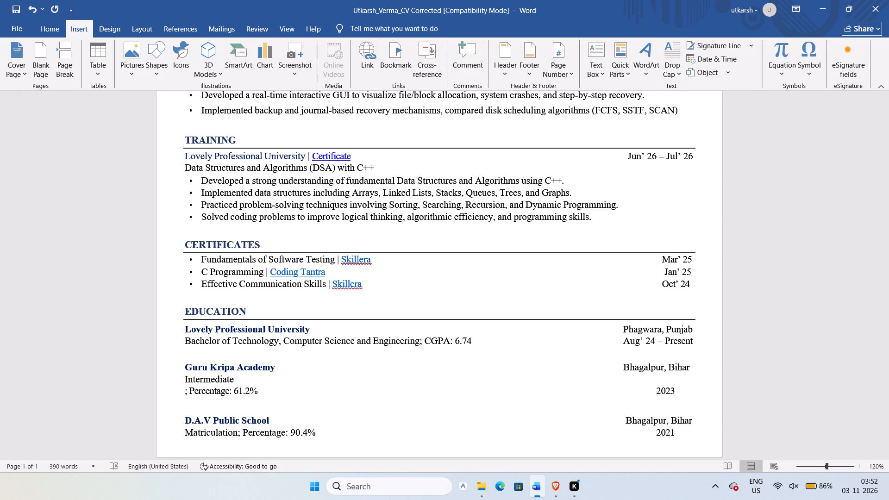
type("PCM")
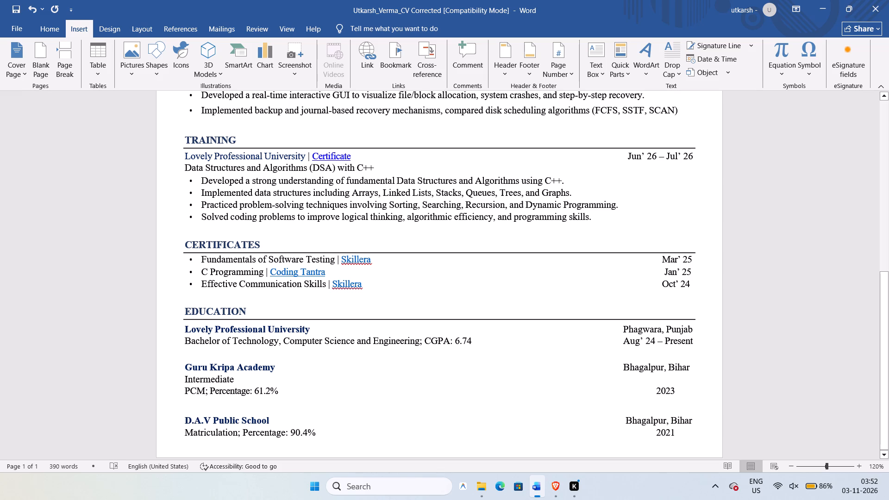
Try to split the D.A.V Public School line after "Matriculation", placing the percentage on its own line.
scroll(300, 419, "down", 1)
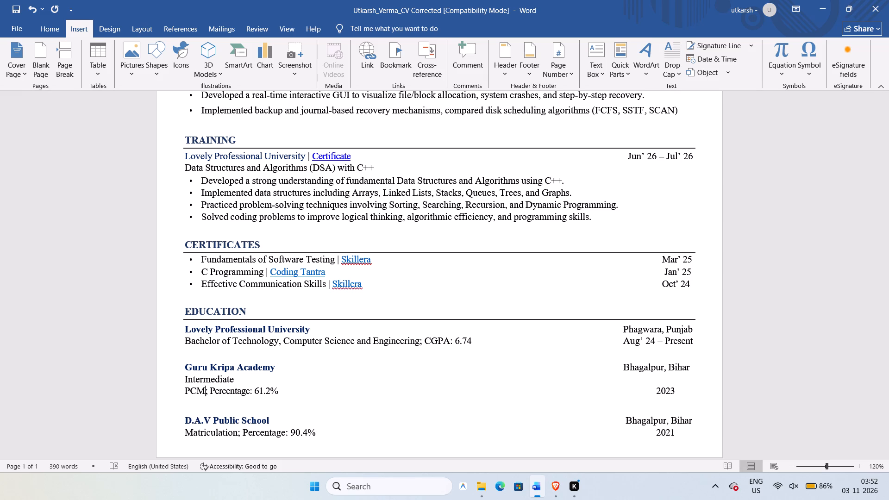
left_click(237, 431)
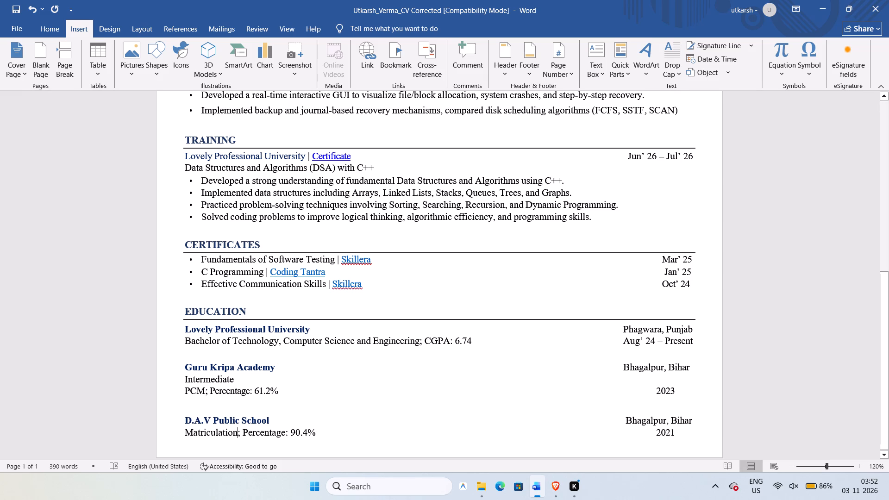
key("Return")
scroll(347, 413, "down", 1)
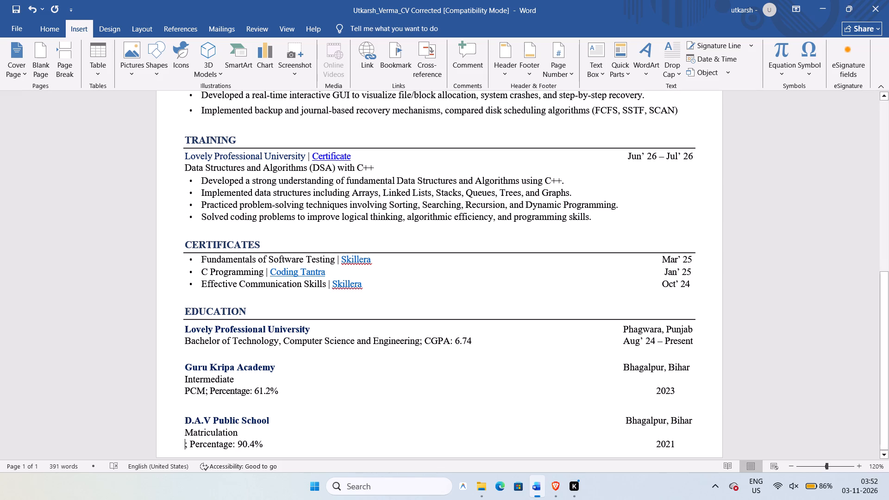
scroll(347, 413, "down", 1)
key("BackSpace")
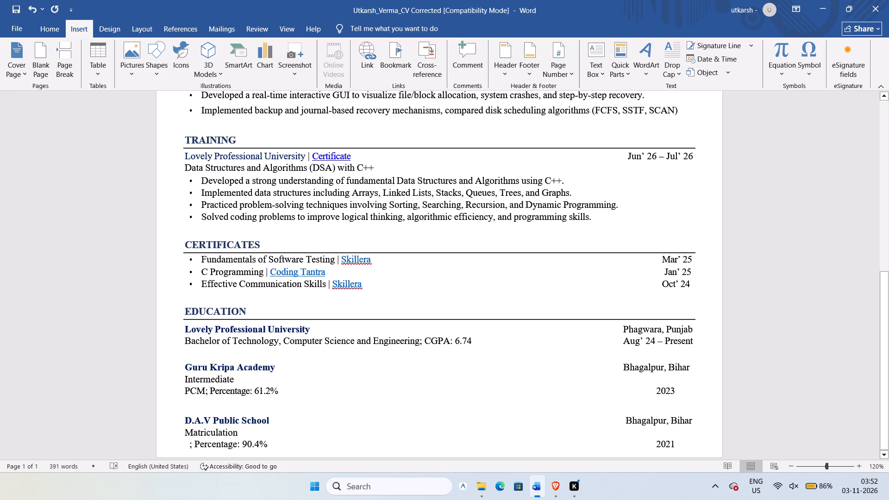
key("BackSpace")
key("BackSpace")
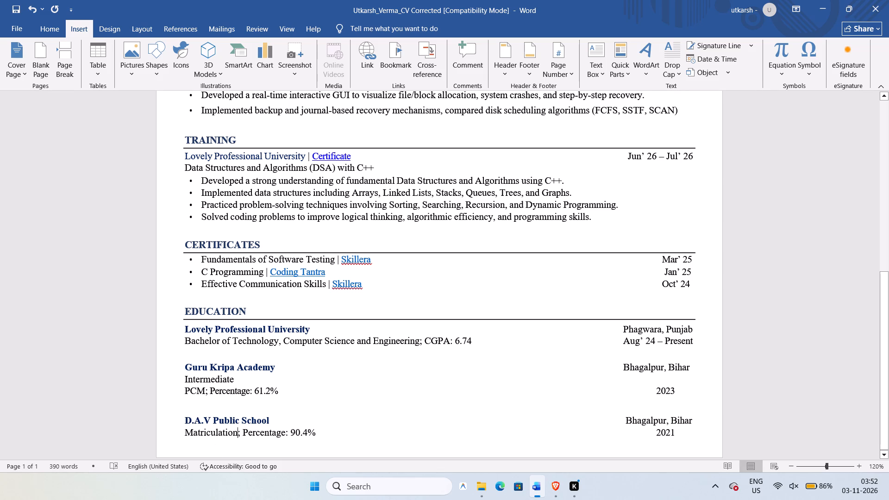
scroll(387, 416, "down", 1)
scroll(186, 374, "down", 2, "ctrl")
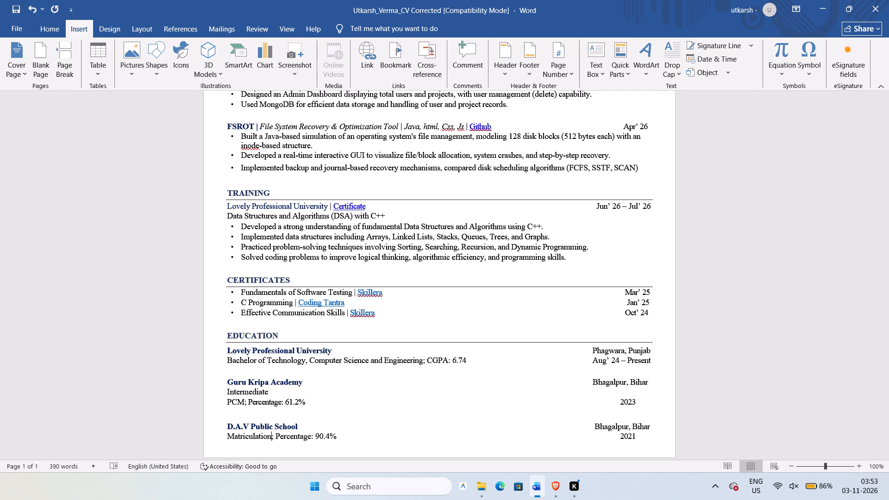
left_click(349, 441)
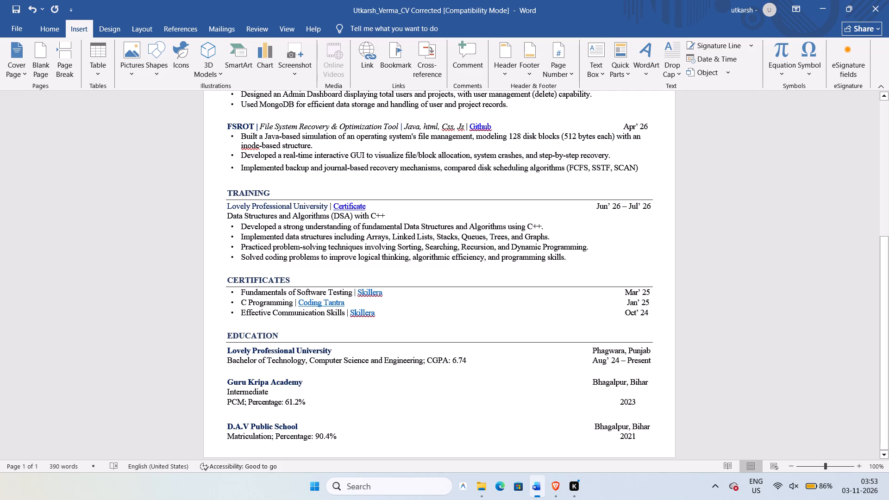
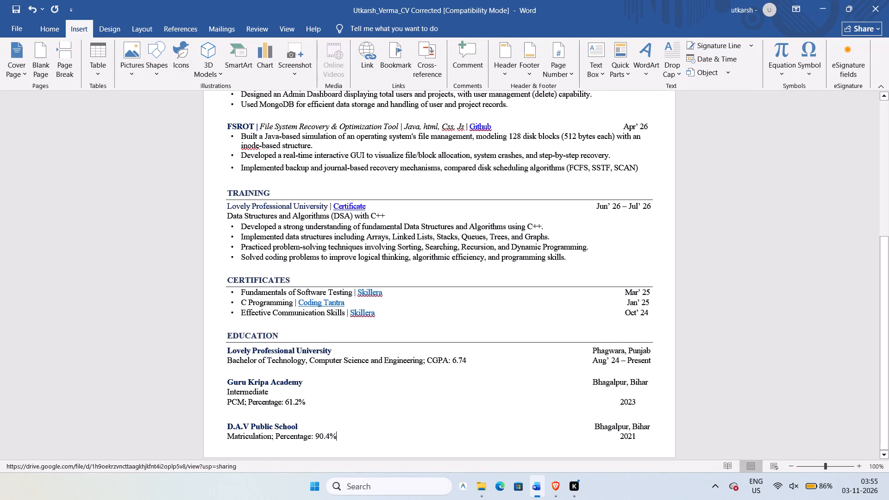
Review the CV from the Certificates section up to the header, checking the certificate and project link entries.
left_click_drag(382, 293, 355, 293)
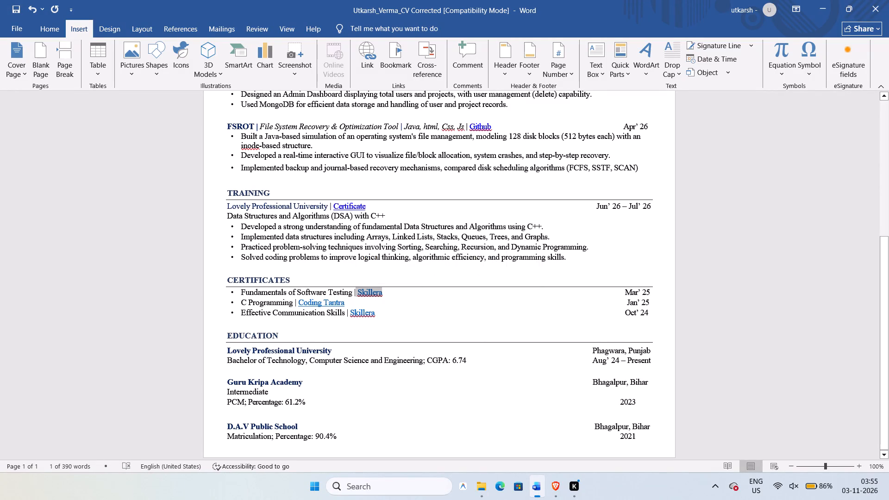
left_click(381, 312)
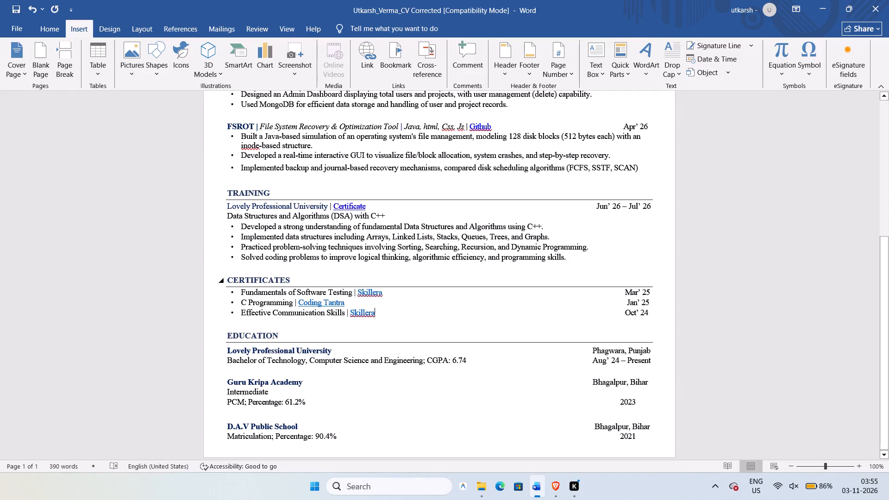
scroll(444, 258, "up", 2)
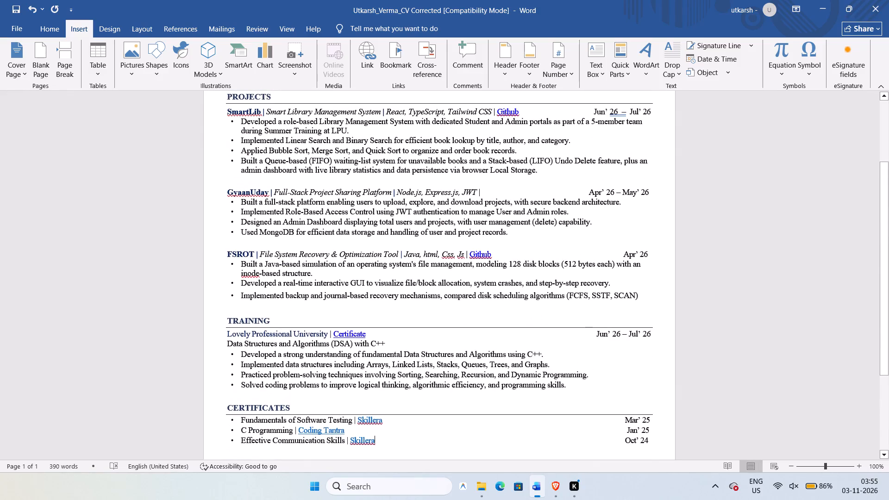
scroll(444, 258, "up", 3)
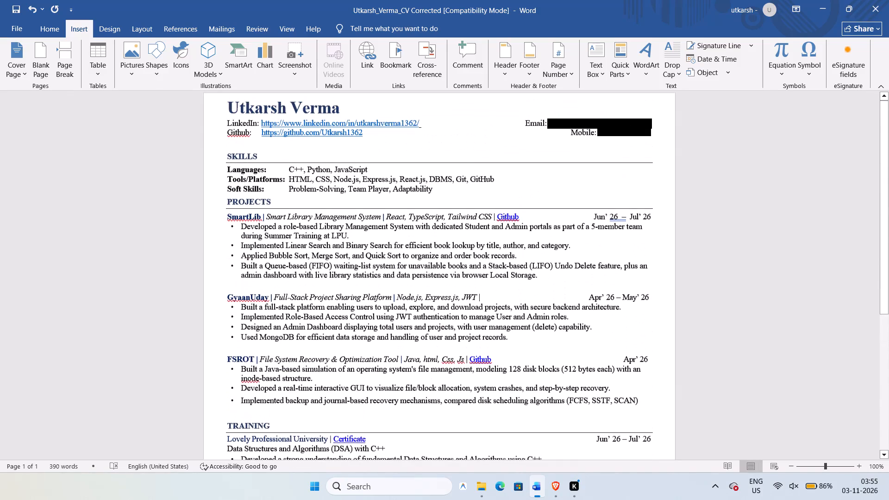
scroll(444, 258, "down", 2)
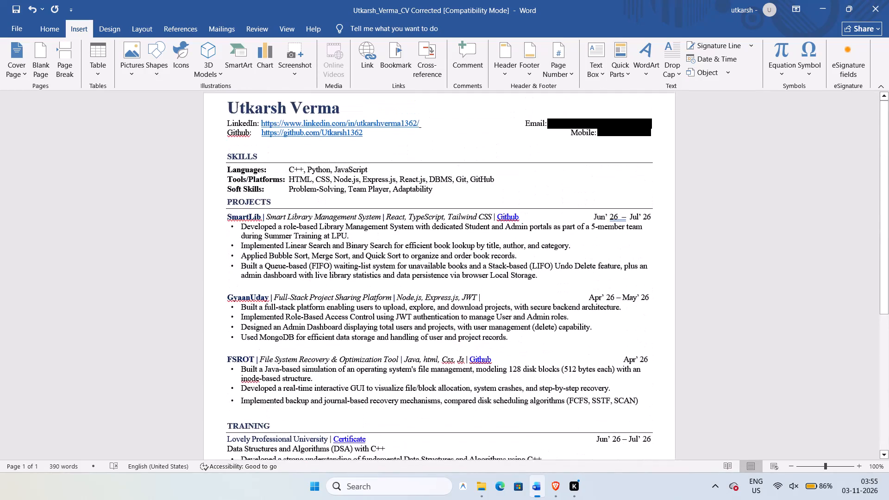
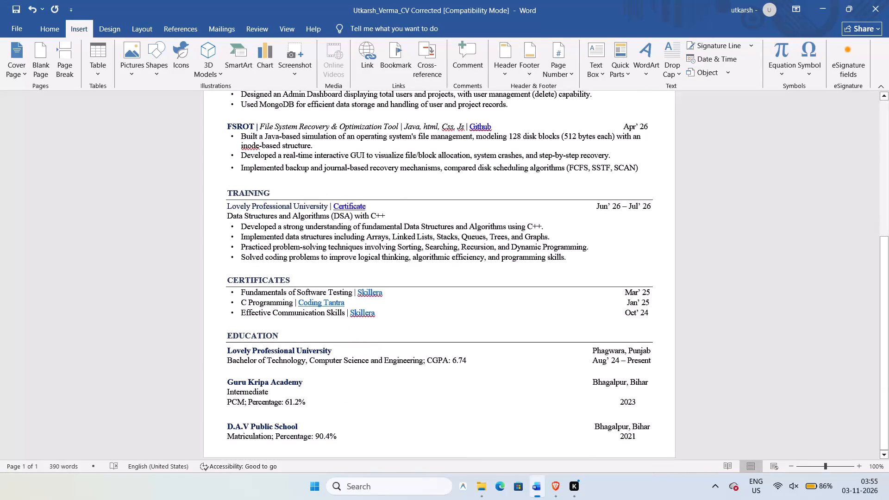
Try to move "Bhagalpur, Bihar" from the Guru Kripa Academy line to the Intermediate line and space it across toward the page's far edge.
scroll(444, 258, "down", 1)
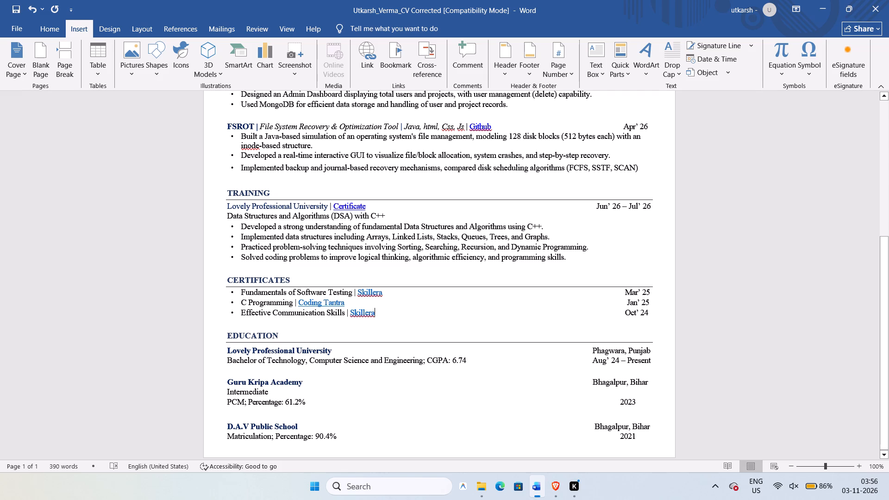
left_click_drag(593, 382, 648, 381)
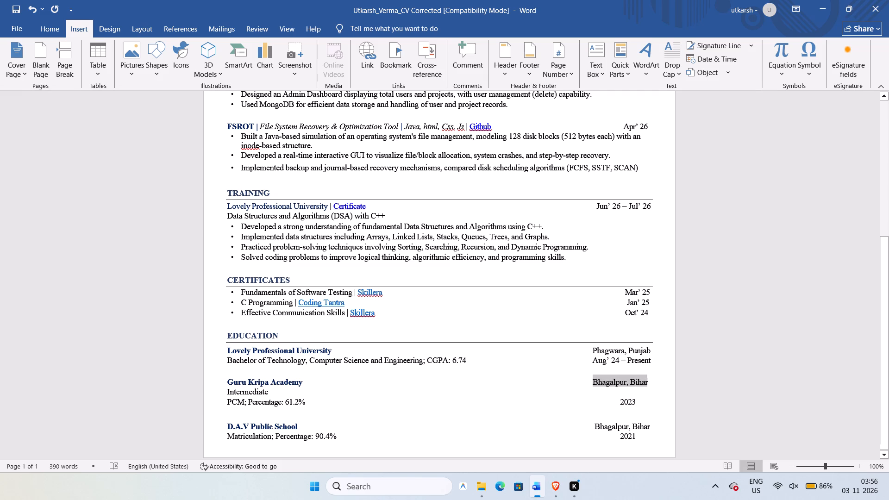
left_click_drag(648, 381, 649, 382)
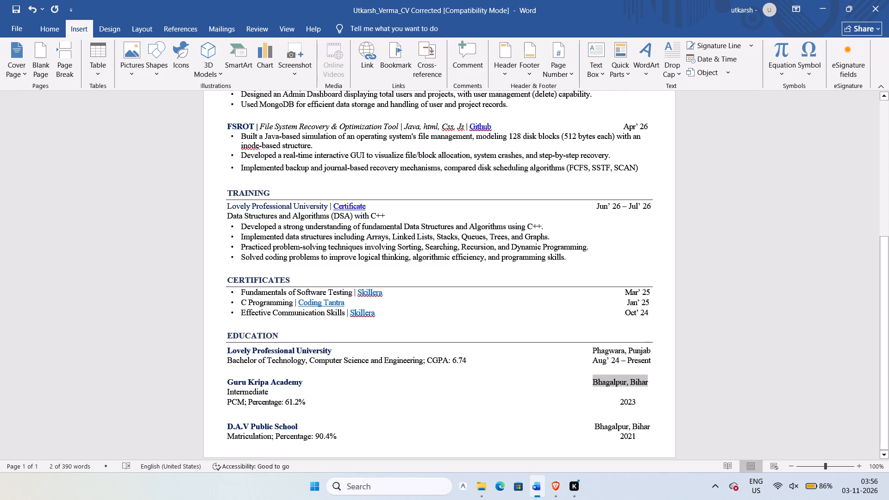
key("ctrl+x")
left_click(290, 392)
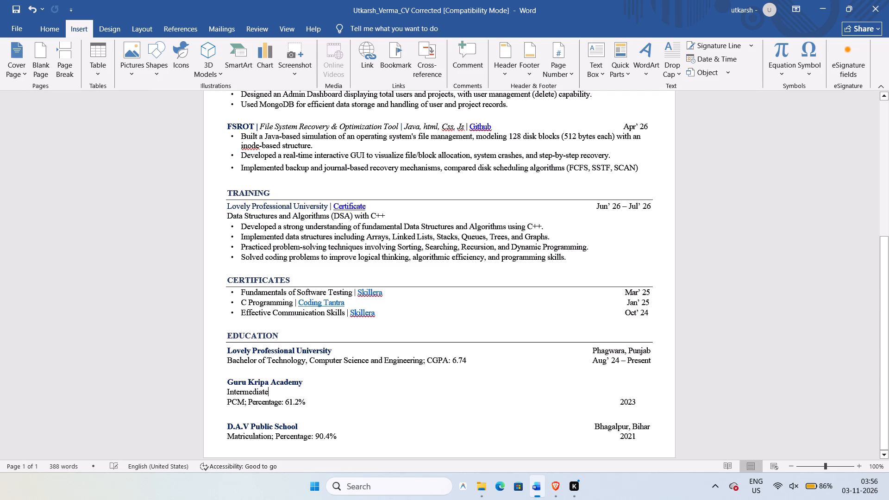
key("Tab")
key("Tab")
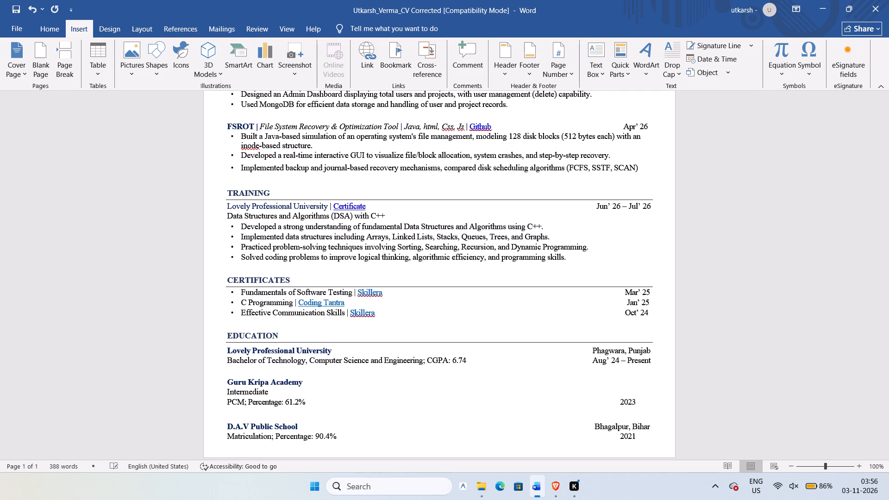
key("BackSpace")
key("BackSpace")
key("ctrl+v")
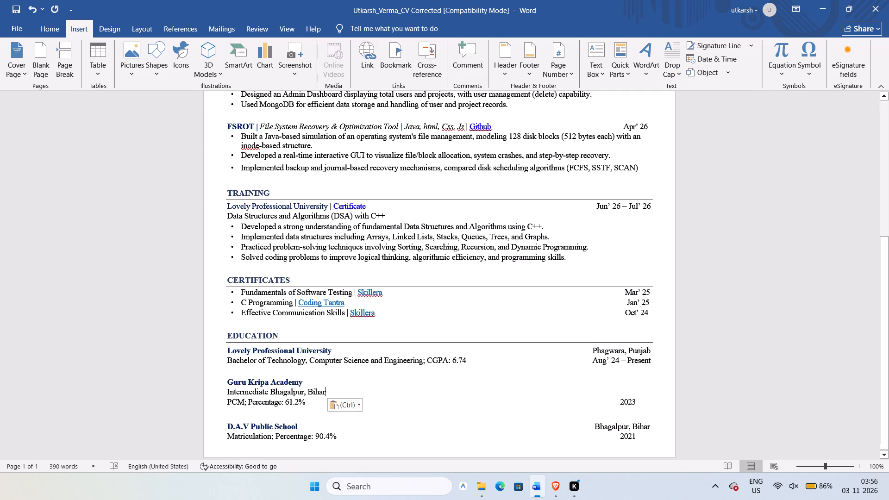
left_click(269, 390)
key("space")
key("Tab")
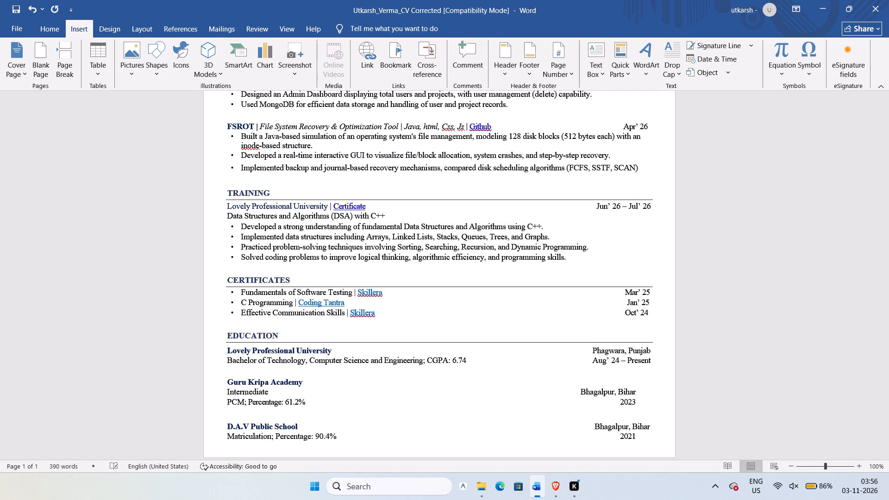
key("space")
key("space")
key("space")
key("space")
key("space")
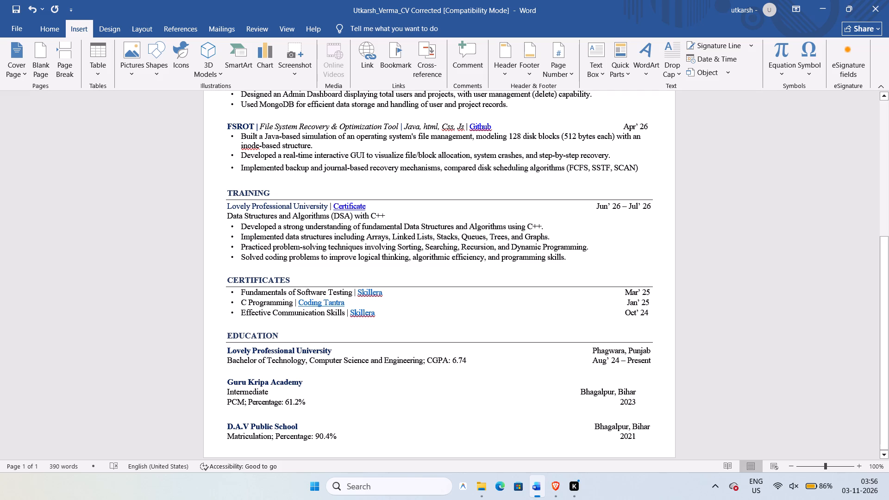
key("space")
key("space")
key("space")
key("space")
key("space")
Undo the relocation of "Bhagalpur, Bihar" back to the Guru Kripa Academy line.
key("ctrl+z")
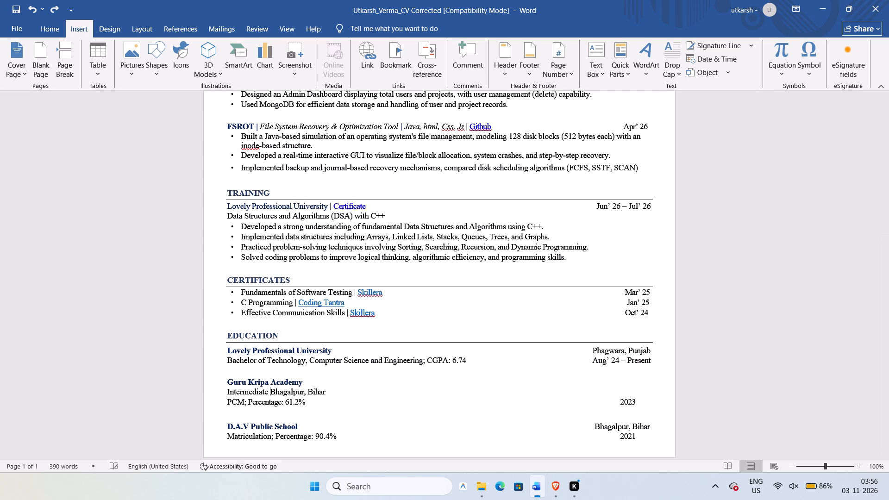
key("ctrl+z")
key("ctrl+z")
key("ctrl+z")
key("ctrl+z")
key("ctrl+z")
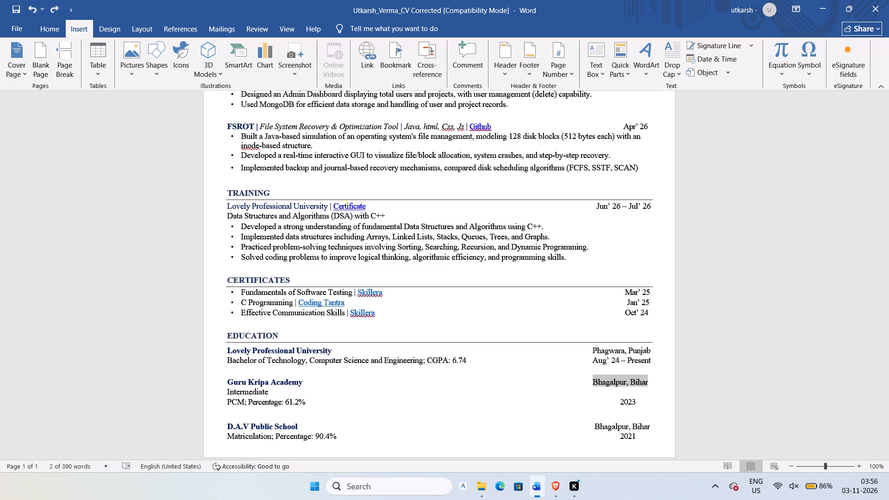
Move the year 2023 from the "PCM; Percentage" line to the Intermediate line under Guru Kripa Academy.
left_click(624, 406)
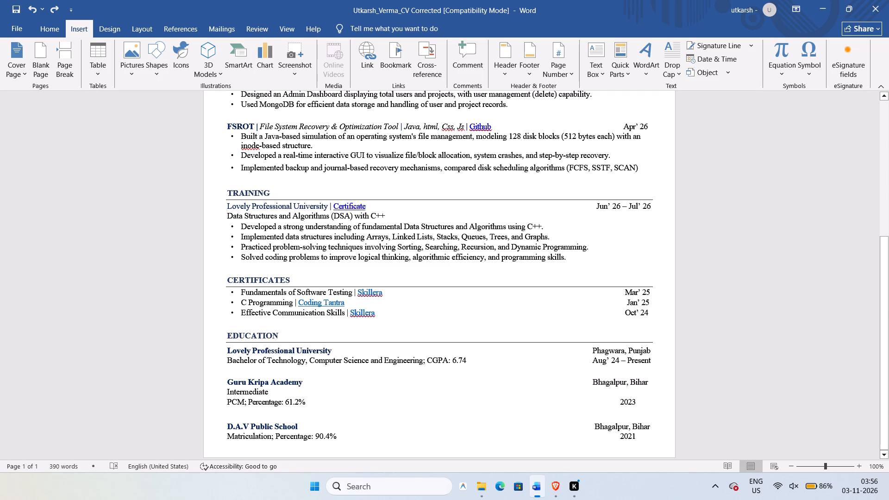
left_click_drag(642, 404, 617, 400)
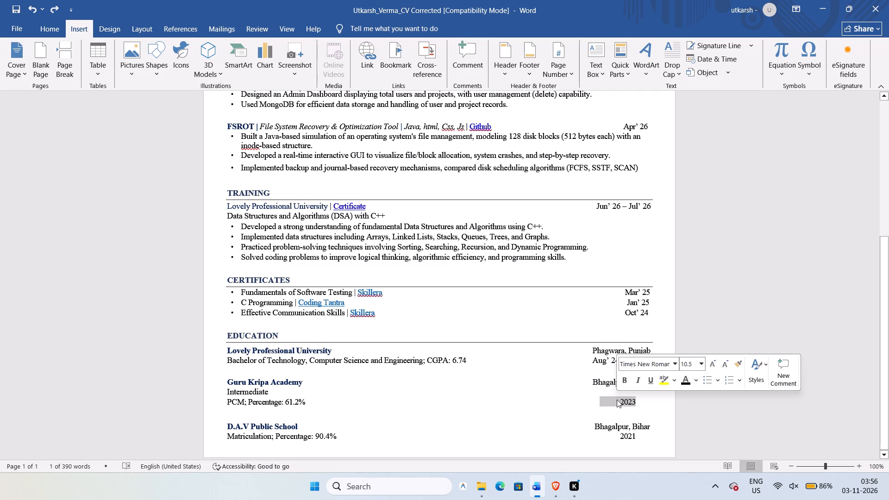
key("ctrl+x")
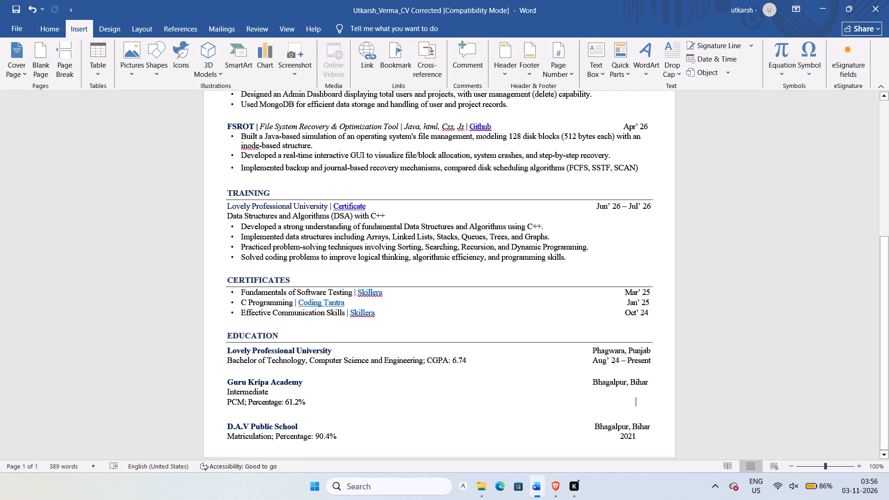
left_click(301, 390)
key("ctrl+v")
Add spacing before 2023 on the Intermediate line so the year sits roughly centred beneath "Bhagalpur, Bihar".
left_click(284, 396)
key("space")
key("space")
key("space")
key("space")
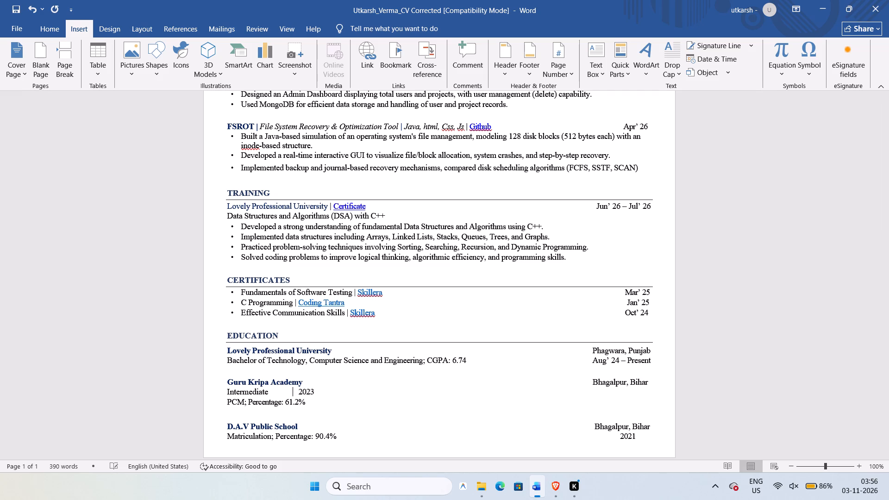
key("Tab")
key("BackSpace")
key("space")
key("space")
key("space")
key("space")
key("space")
key("space")
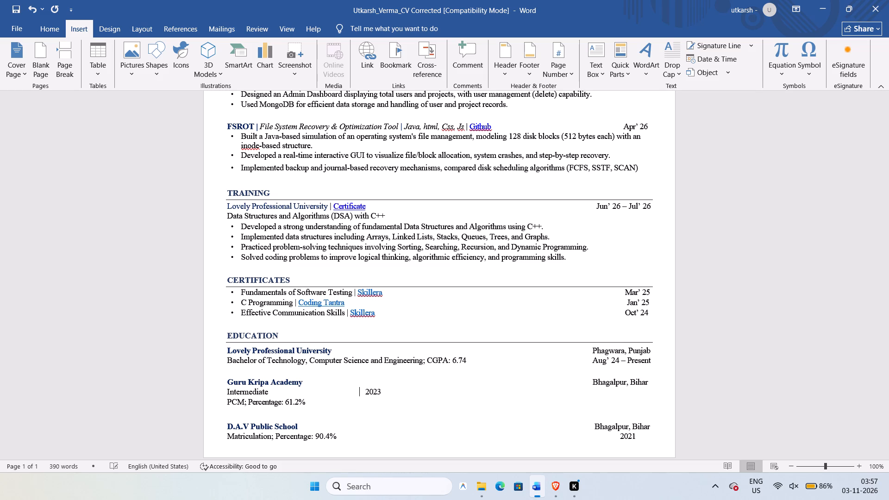
key("Delete")
key("Delete")
key("space")
key("space")
key("space")
key("space")
key("space")
key("space")
key("space")
key("space")
key("space")
key("space")
key("space")
key("space")
key("space")
key("space")
key("space")
key("space")
key("space")
key("space")
key("space")
key("space")
key("space")
key("space")
key("space")
key("space")
key("space")
key("space")
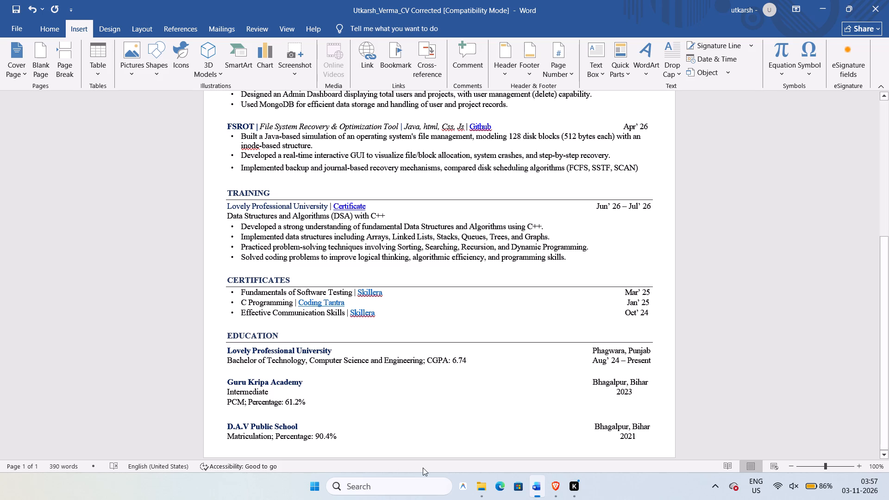
Place the text cursor directly before the year 2021 on the D.A.V Public School Matriculation line.
left_click(620, 435)
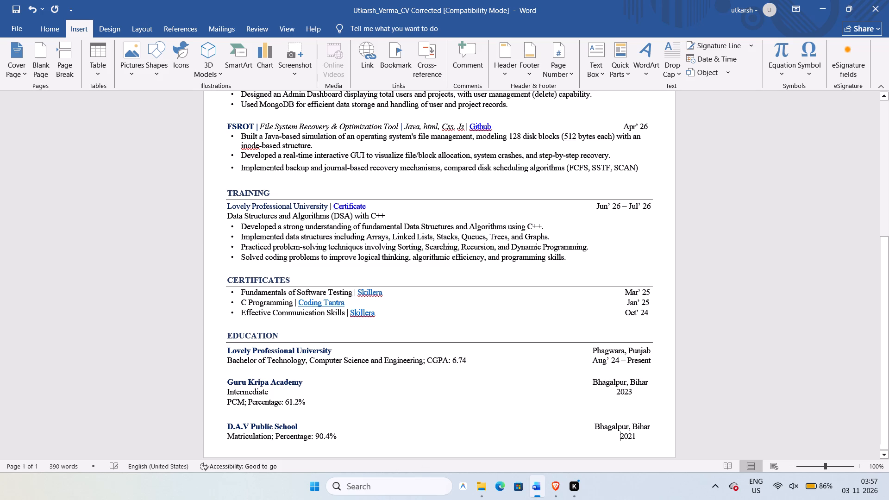
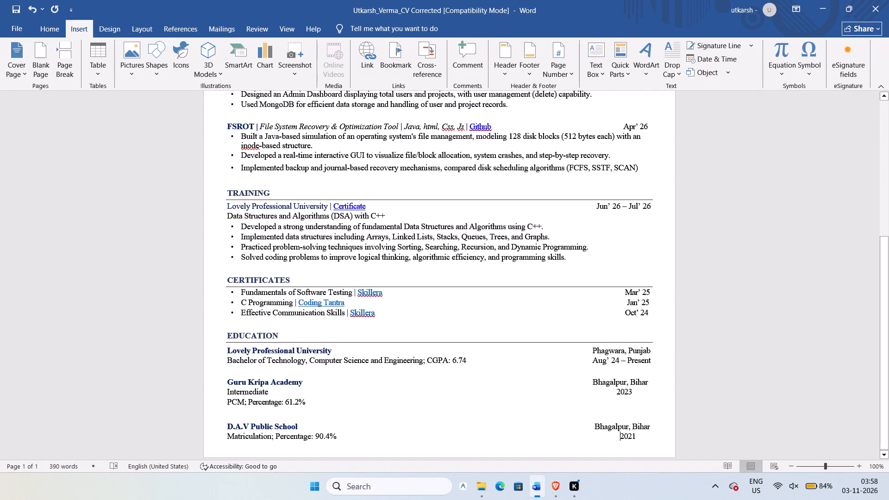
Insert the start date "Mar’ 20" and a spaced dash before 2021 on the D.A.V Public School Matriculation line.
left_click(605, 437)
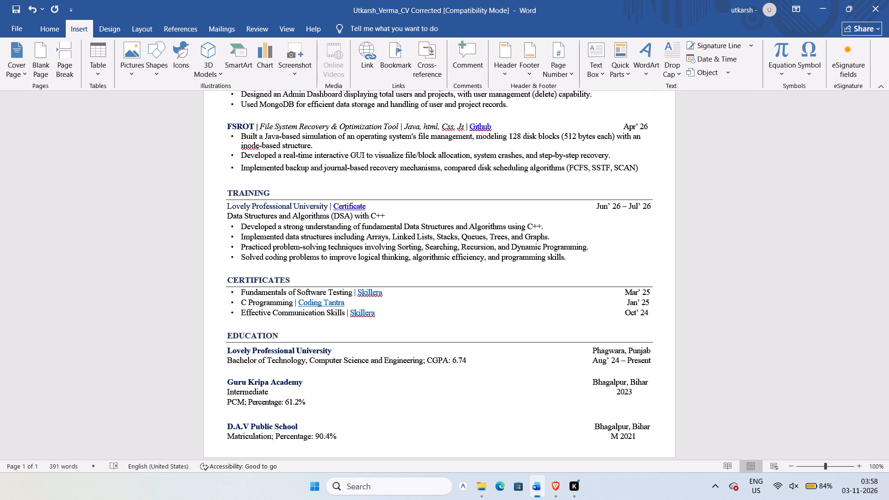
type("ar")
key("apostrophe")
key("space")
type("2020")
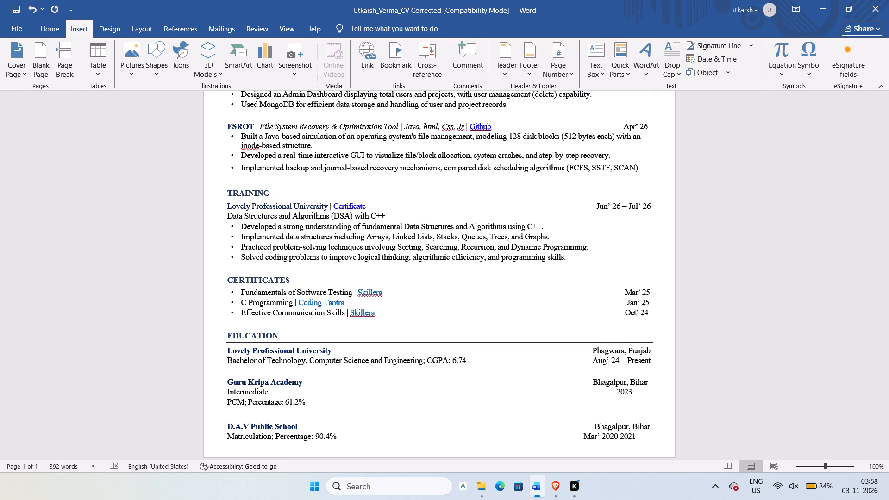
key("BackSpace")
key("BackSpace")
key("space")
type("-")
key("space")
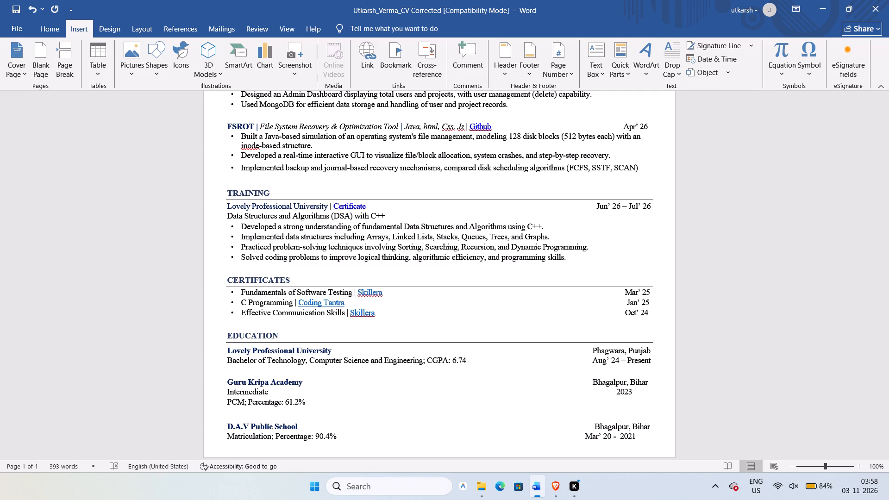
key("Delete")
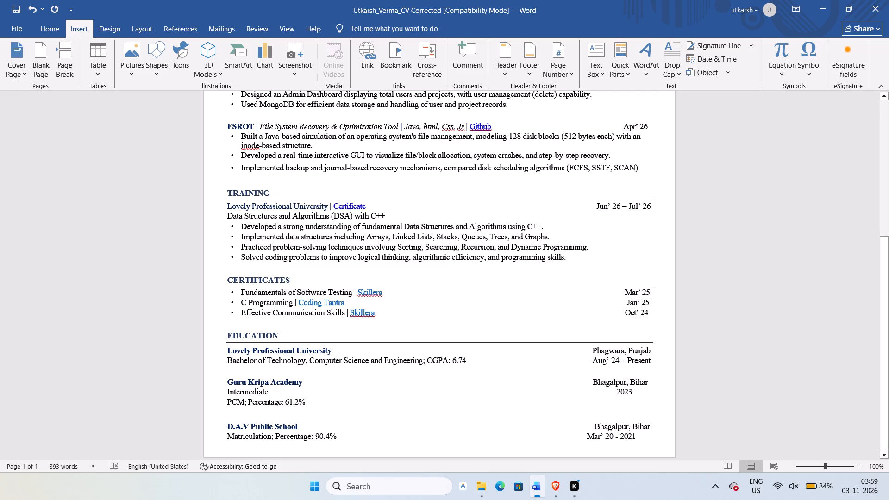
Rewrite the end of the Matriculation date range from the year 2021 to "May’ 21".
type("ay")
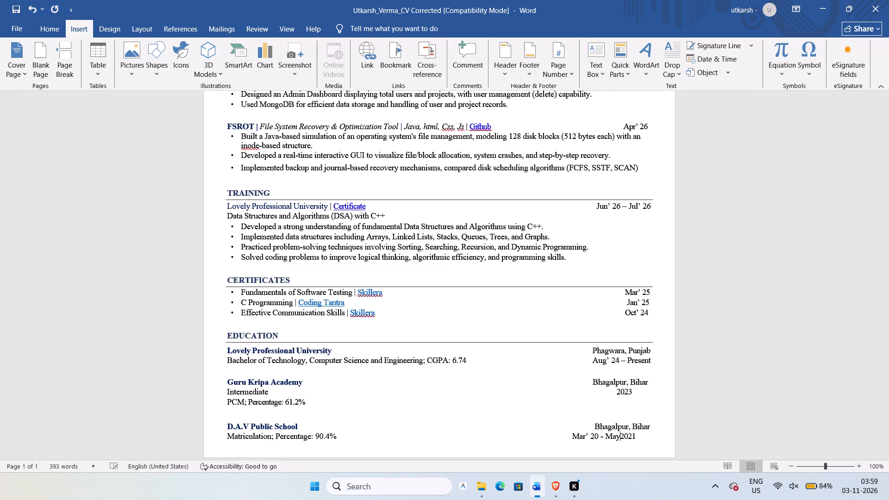
key("apostrophe")
key("space")
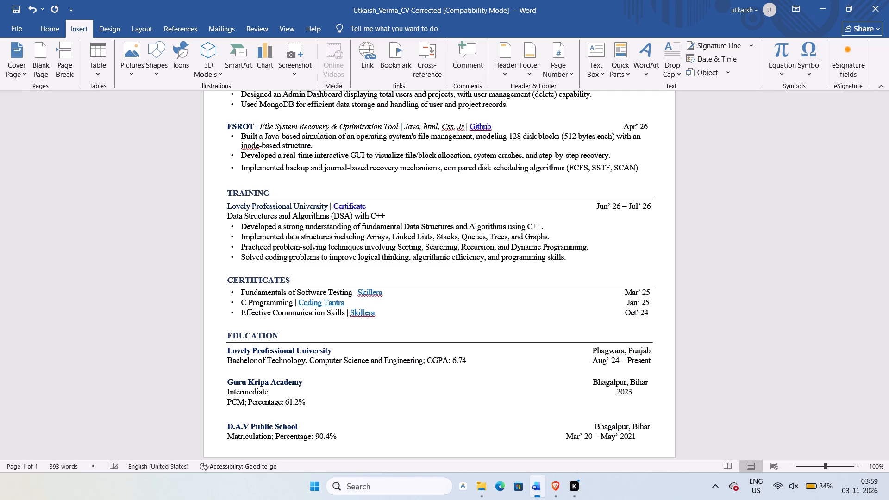
key("Right")
key("Right")
key("BackSpace")
key("BackSpace")
key("BackSpace")
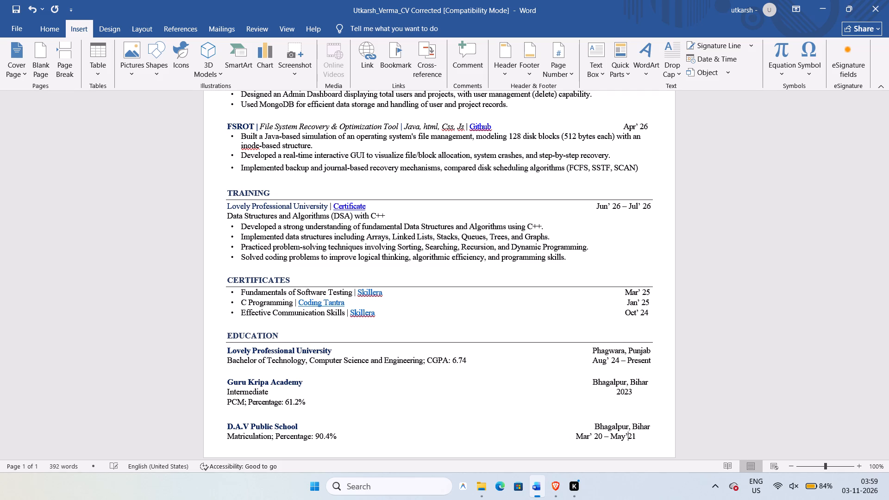
key("space")
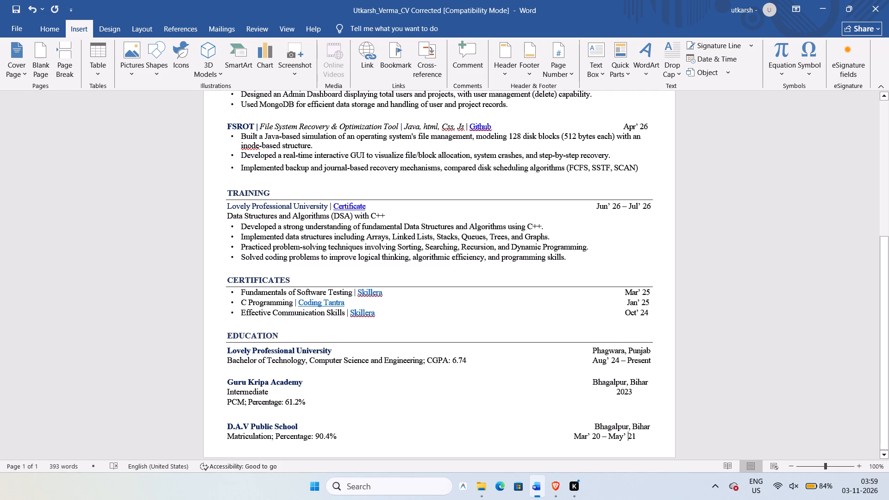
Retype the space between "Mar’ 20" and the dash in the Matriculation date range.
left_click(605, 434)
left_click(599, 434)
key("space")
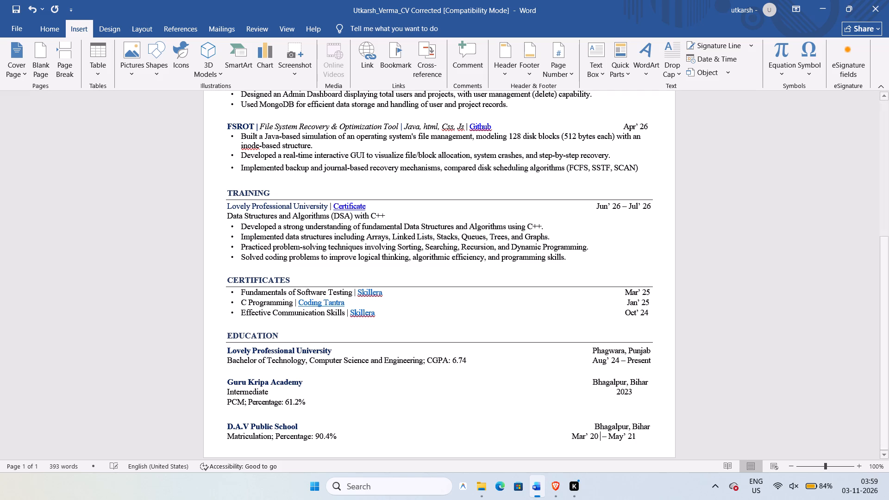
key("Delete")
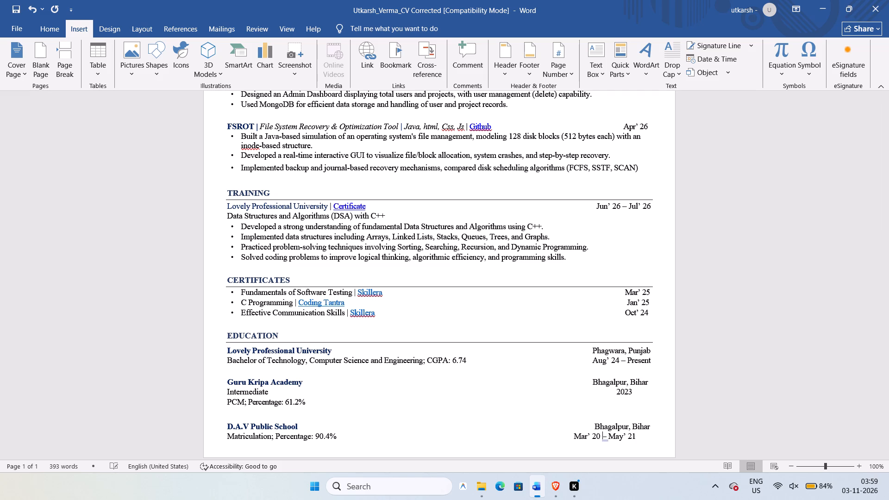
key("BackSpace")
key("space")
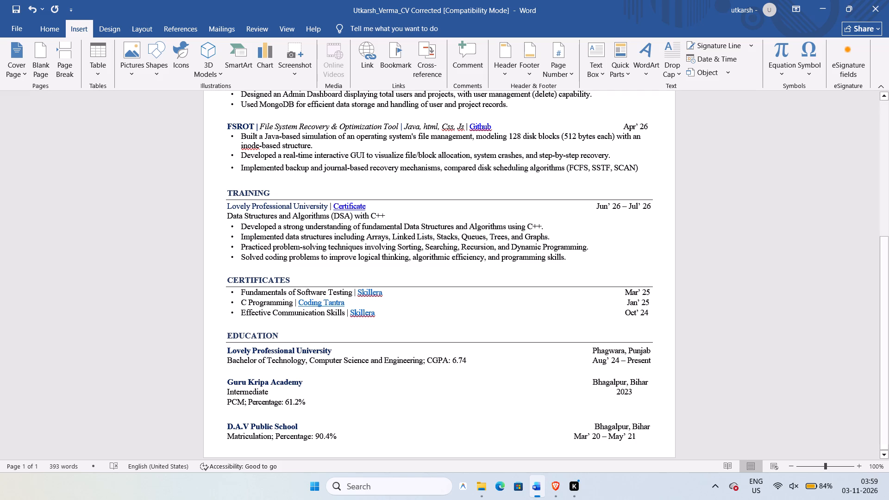
Try to shift "Mar’ 20 – May’ 21" into line beneath "Bhagalpur, Bihar" by adding spaces before the date range.
left_click(572, 440)
key("space")
key("space")
key("space")
key("space")
key("space")
key("space")
key("space")
key("space")
key("space")
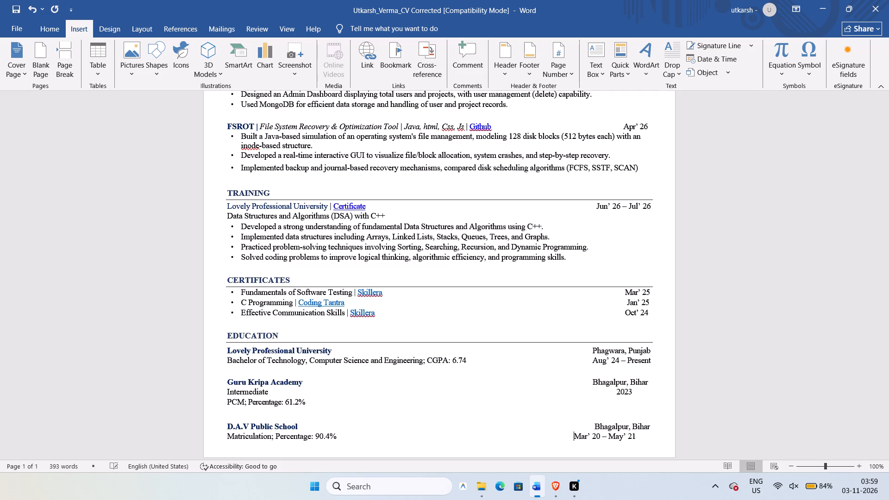
key("space")
key("space")
key("space")
key("space")
left_click(503, 428)
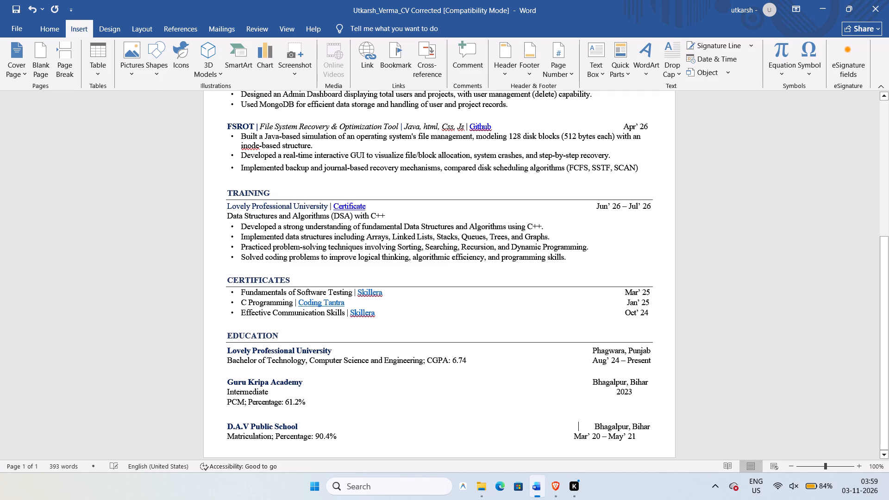
left_click(572, 438)
key("space")
key("space")
key("space")
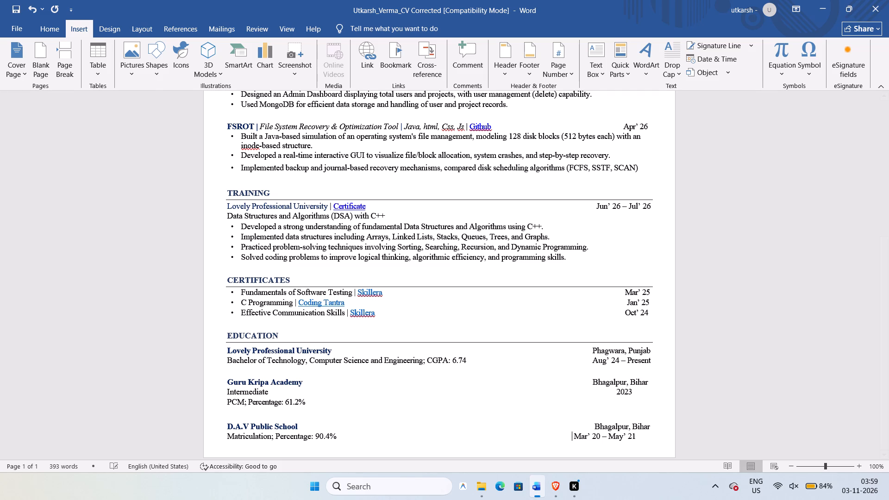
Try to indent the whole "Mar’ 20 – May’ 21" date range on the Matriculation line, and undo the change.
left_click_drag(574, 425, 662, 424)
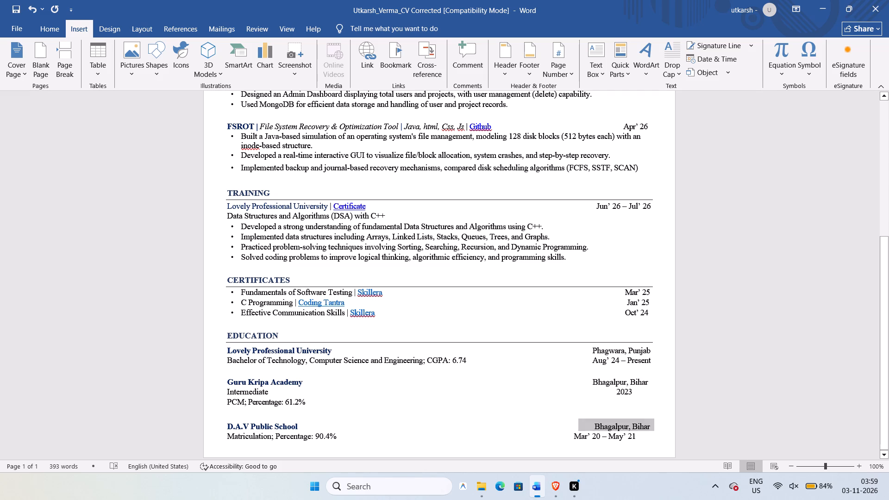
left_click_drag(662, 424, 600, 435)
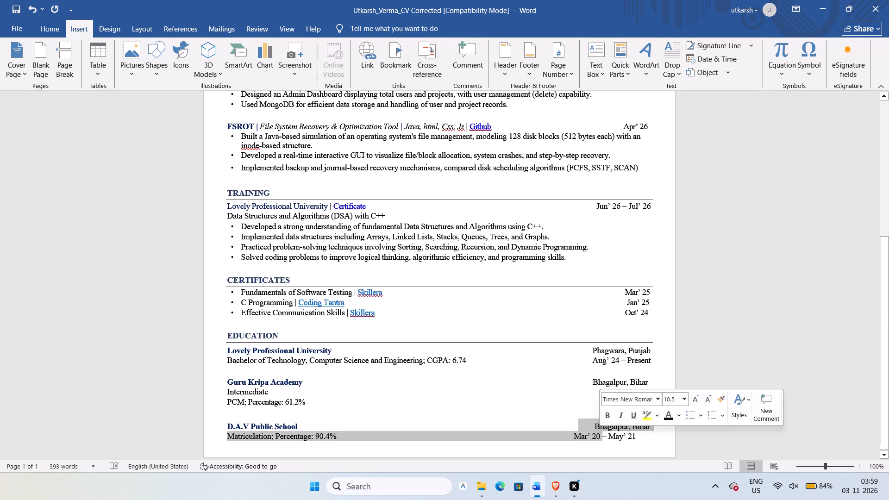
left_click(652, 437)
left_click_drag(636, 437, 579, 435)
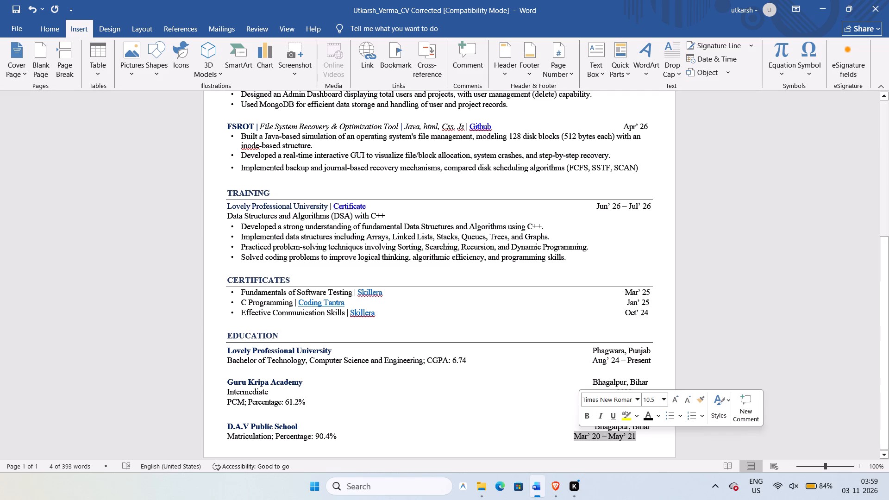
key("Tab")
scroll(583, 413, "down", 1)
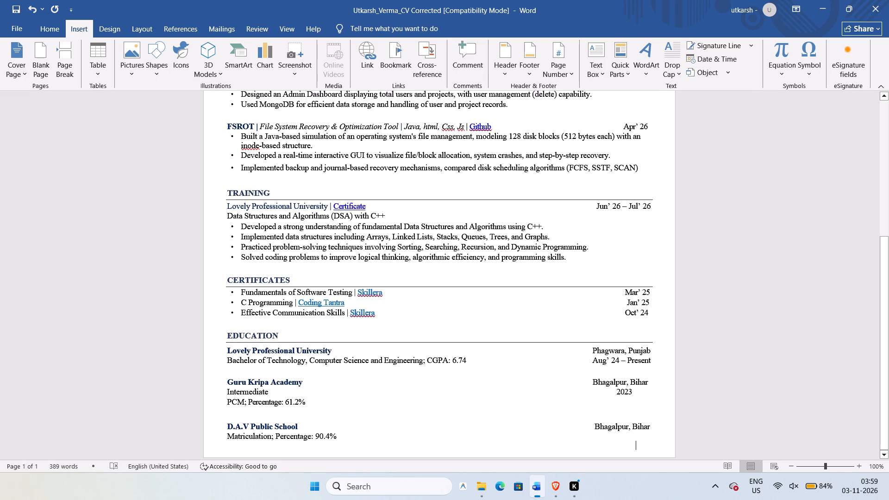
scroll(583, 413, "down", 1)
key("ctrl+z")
Place the text cursor at the end of the Matriculation line, directly after "May’ 21".
left_click(633, 430)
left_click(641, 440)
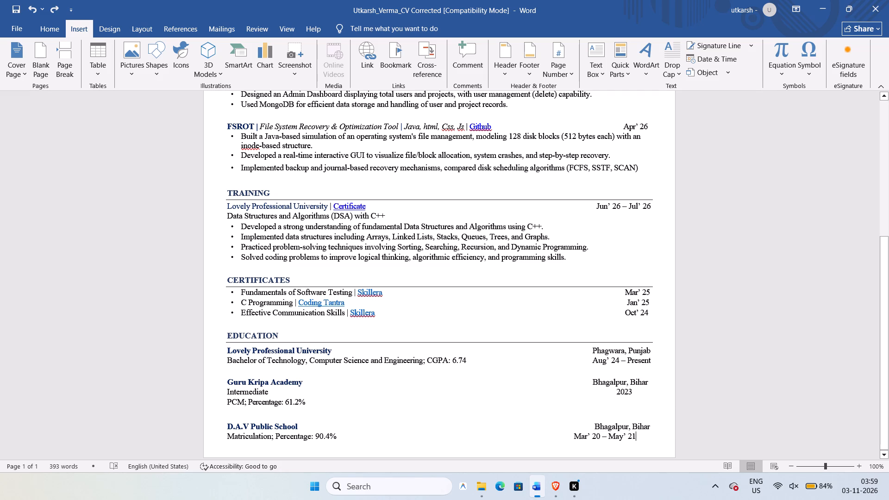
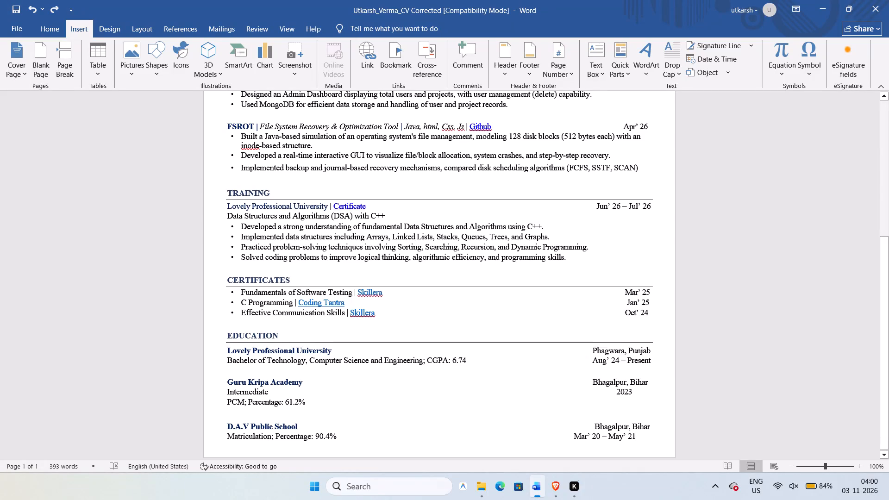
Adjust the spacing after "Percentage: 90.4%" so the Matriculation date range "Mar’ 20 – May’ 21" sits beneath "Bhagalpur, Bihar".
left_click(352, 431)
key("space")
key("space")
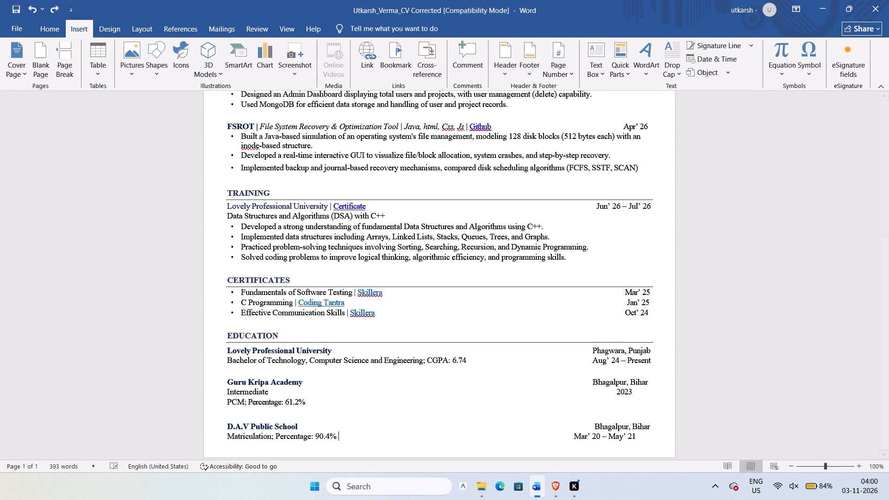
key("space")
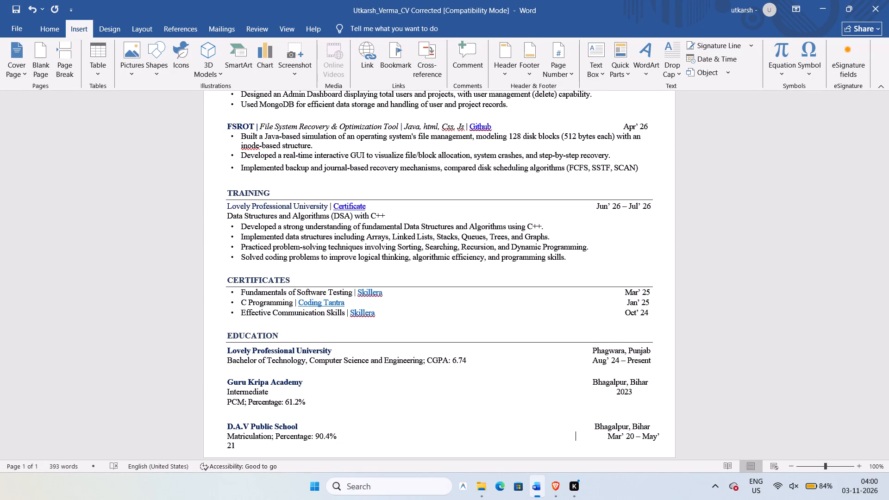
key("BackSpace")
key("BackSpace")
key("BackSpace")
key("BackSpace")
key("BackSpace")
key("BackSpace")
key("BackSpace")
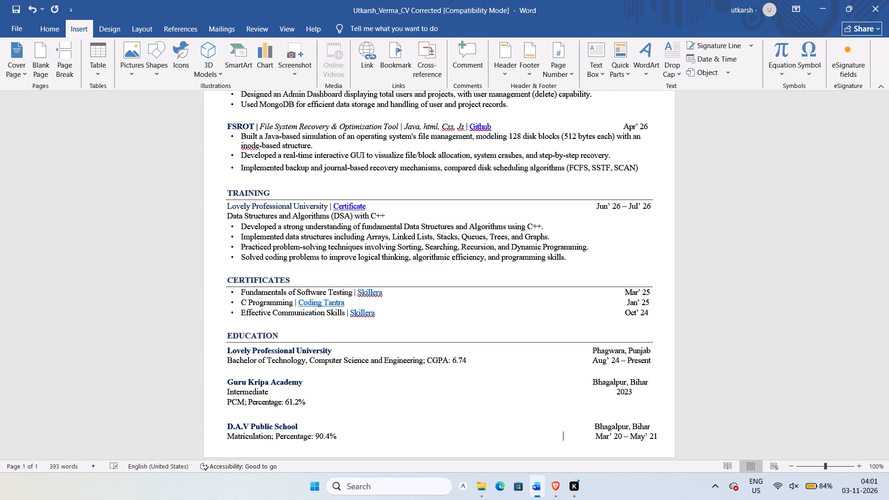
key("BackSpace")
key("BackSpace")
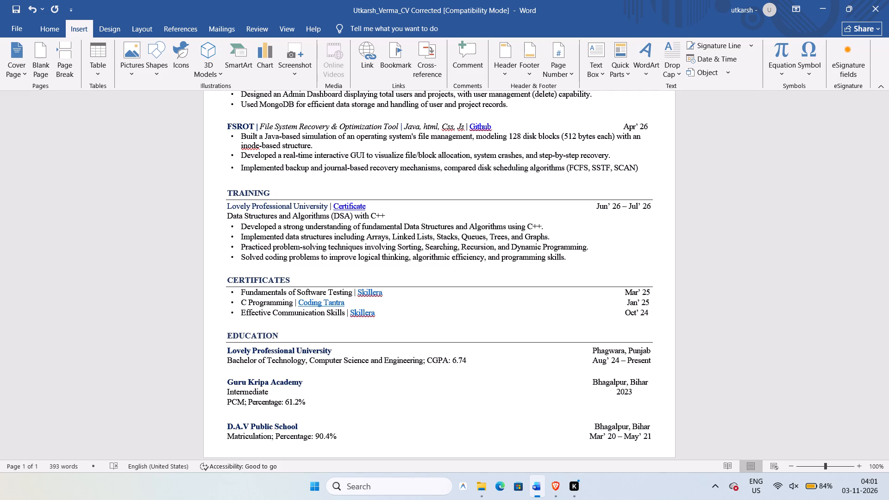
key("BackSpace")
key("BackSpace")
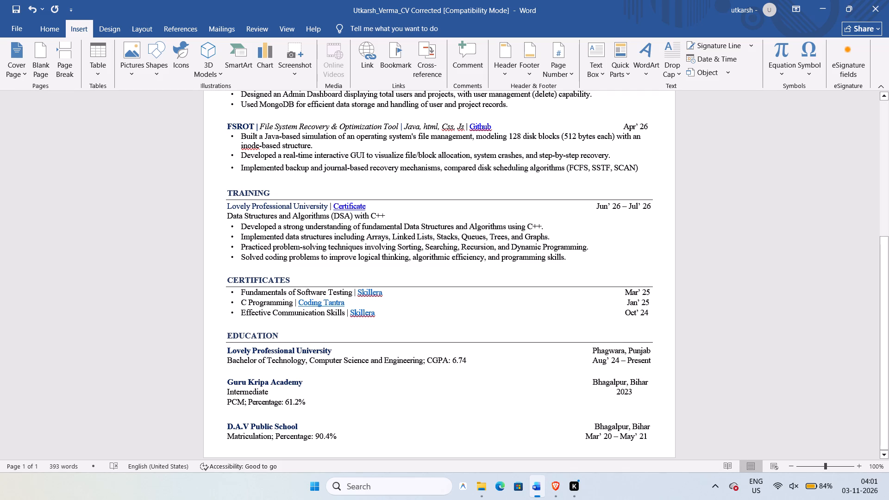
Remove two spaces before "Bhagalpur, Bihar" on the D.A.V Public School line to align it with the date range below.
left_click(589, 425)
key("space")
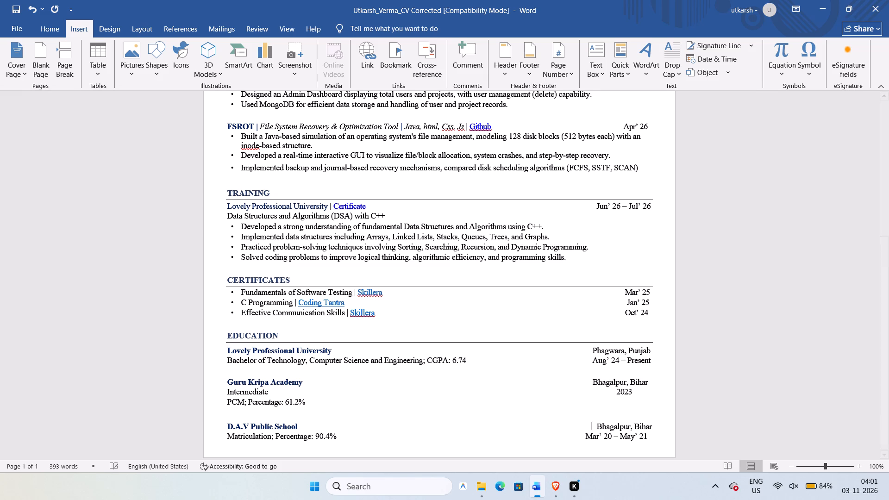
key("BackSpace")
key("BackSpace")
key("BackSpace")
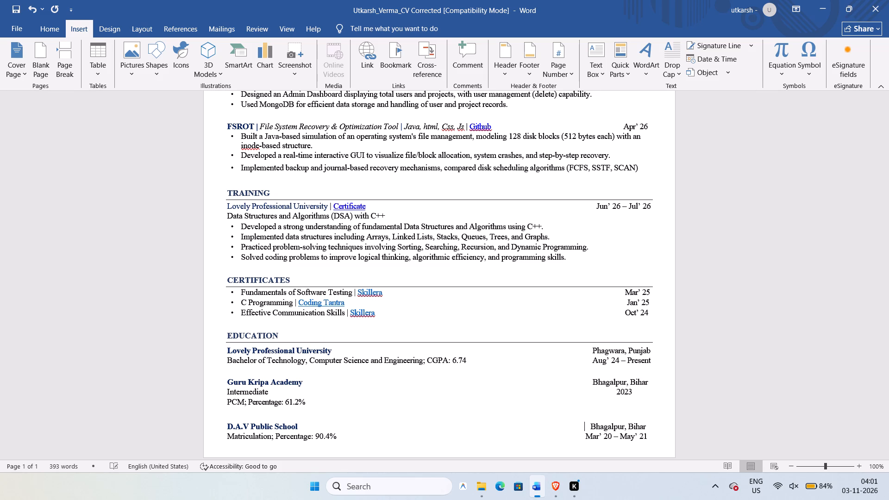
key("space")
key("BackSpace")
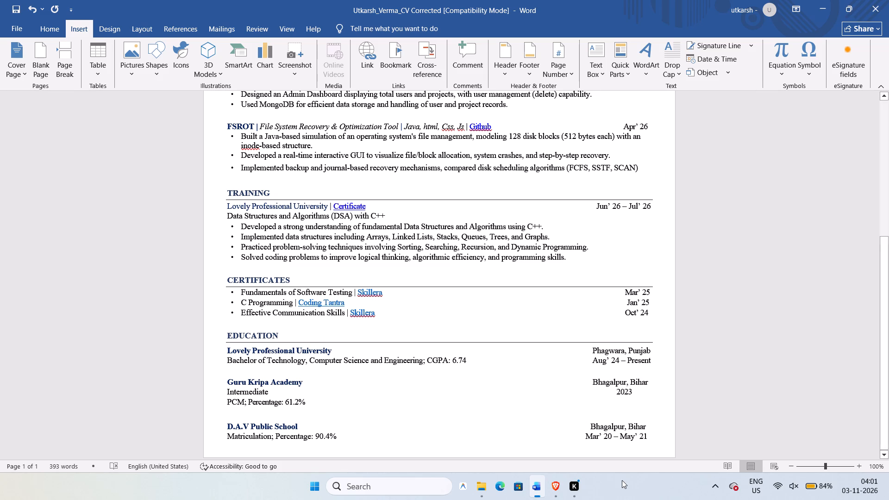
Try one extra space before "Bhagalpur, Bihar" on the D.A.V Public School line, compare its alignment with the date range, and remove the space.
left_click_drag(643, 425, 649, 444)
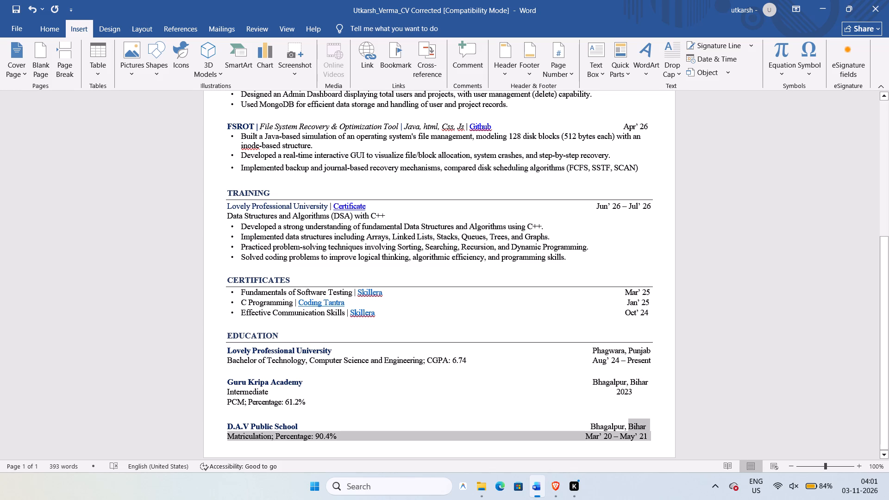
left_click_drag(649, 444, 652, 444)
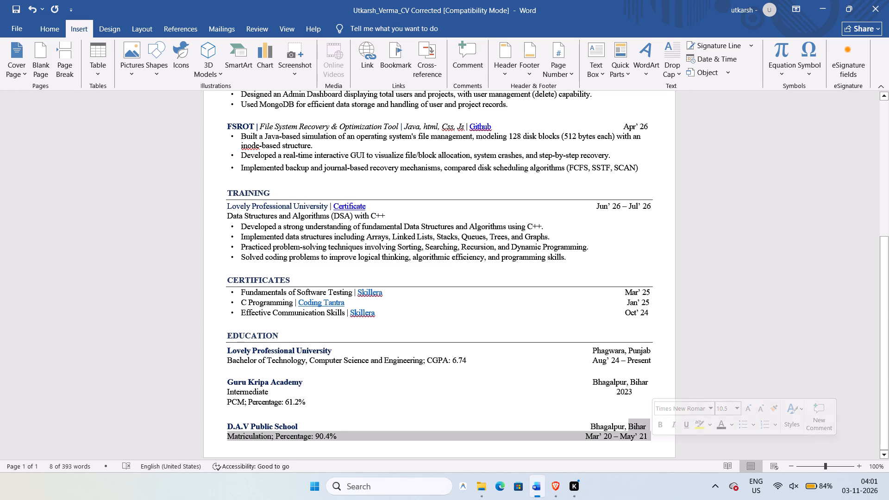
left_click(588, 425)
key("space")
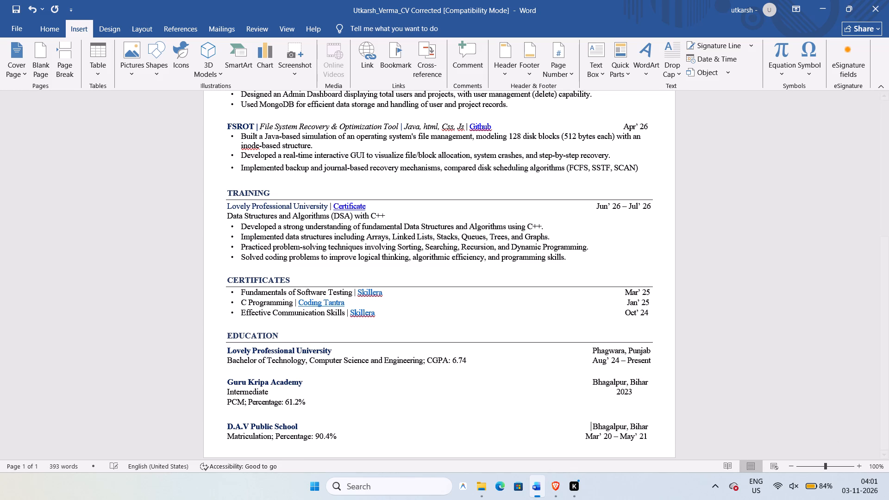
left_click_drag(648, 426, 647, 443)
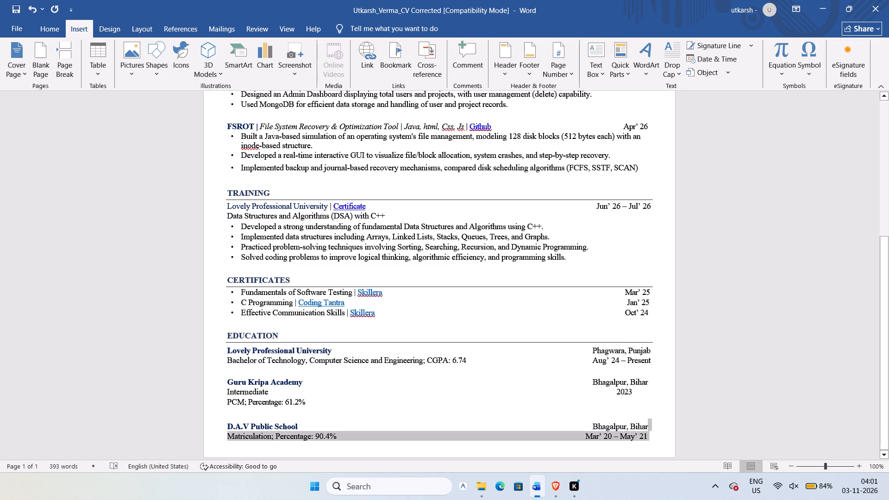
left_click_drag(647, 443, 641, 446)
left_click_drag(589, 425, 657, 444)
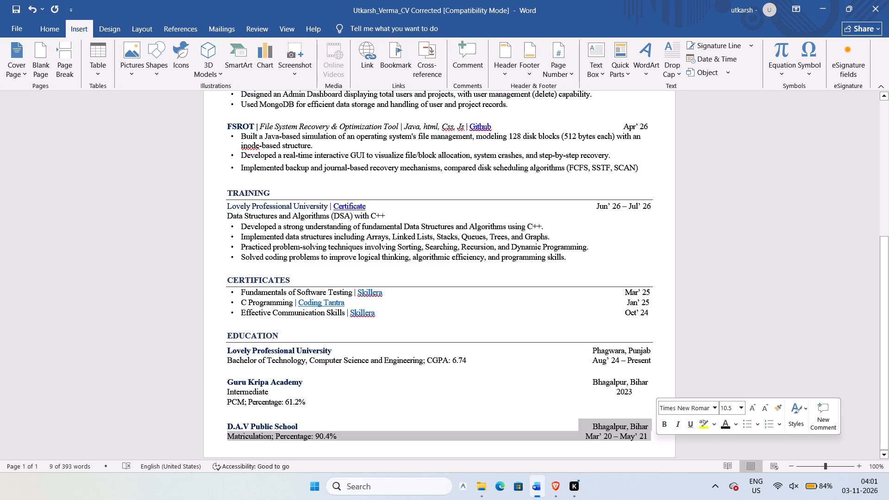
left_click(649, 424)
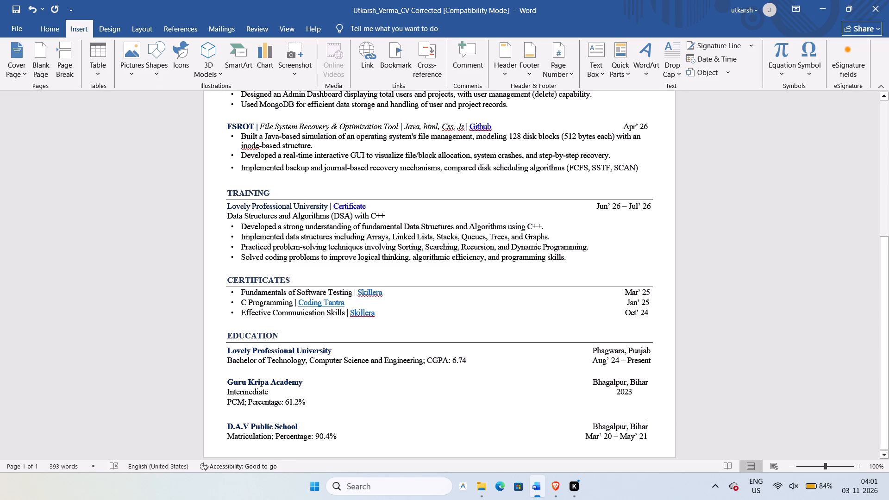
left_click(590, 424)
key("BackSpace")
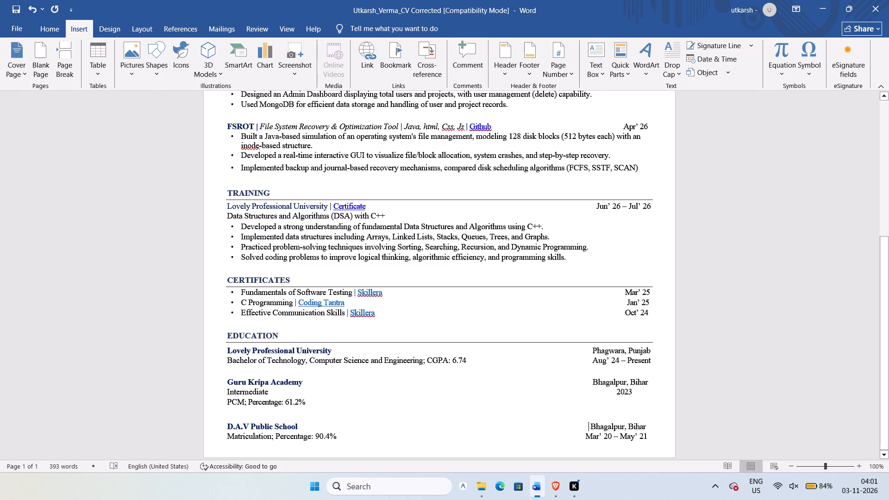
Select the year 2023 on the Intermediate line of the Guru Kripa Academy entry.
double_click(627, 393)
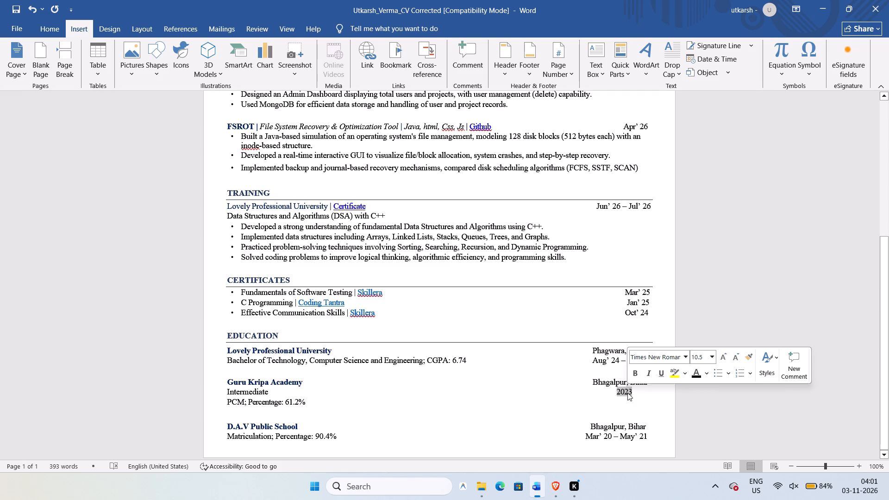